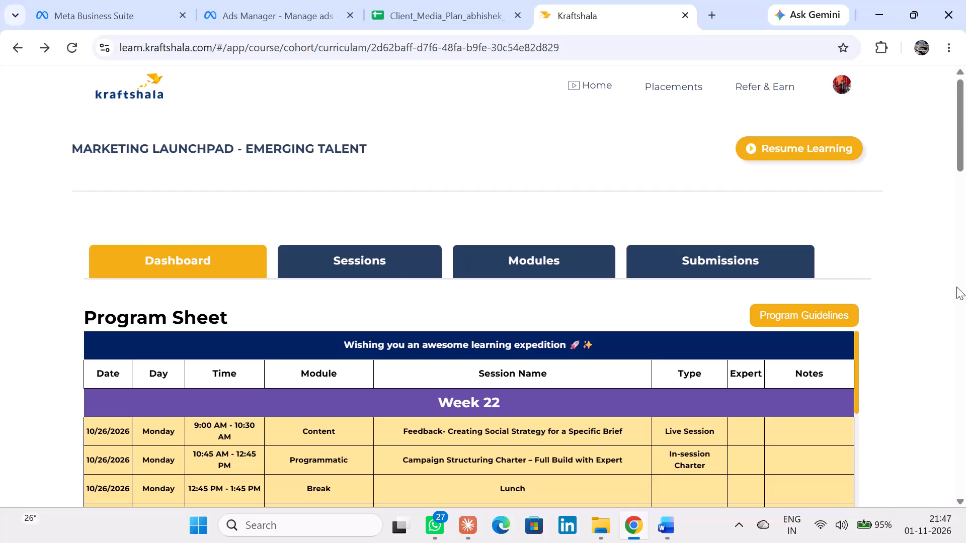
# Check the modules and upcoming sessions of the Marketing Launchpad course.
pyautogui.click(345, 251)
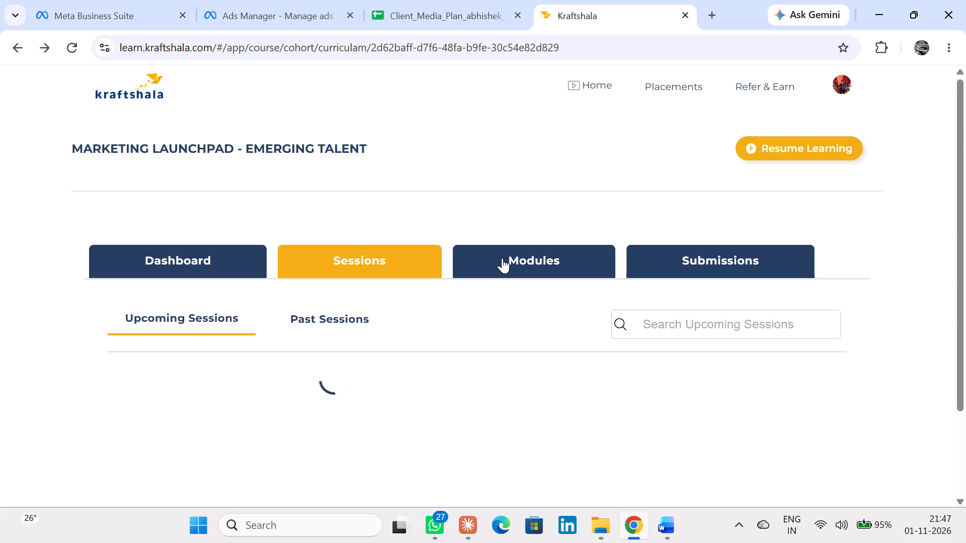
pyautogui.click(502, 258)
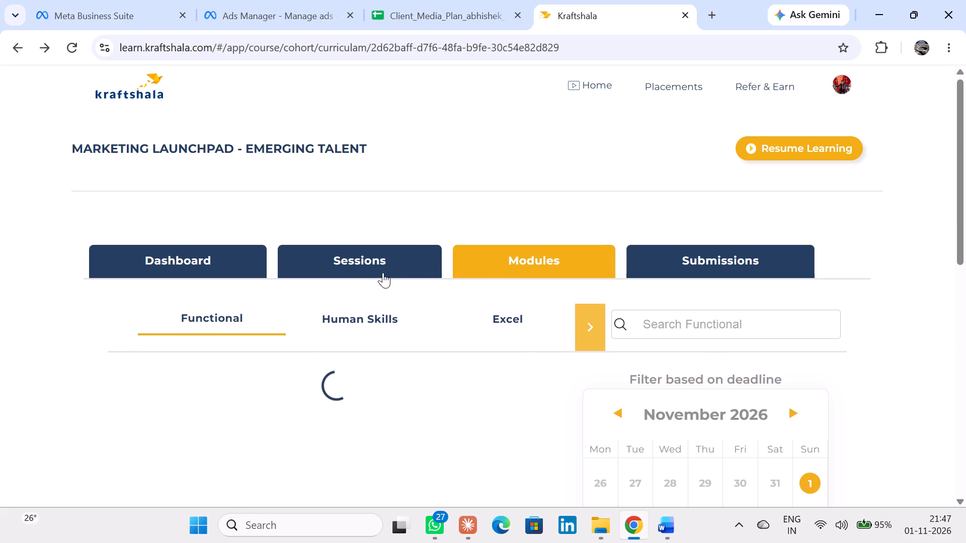
pyautogui.click(368, 267)
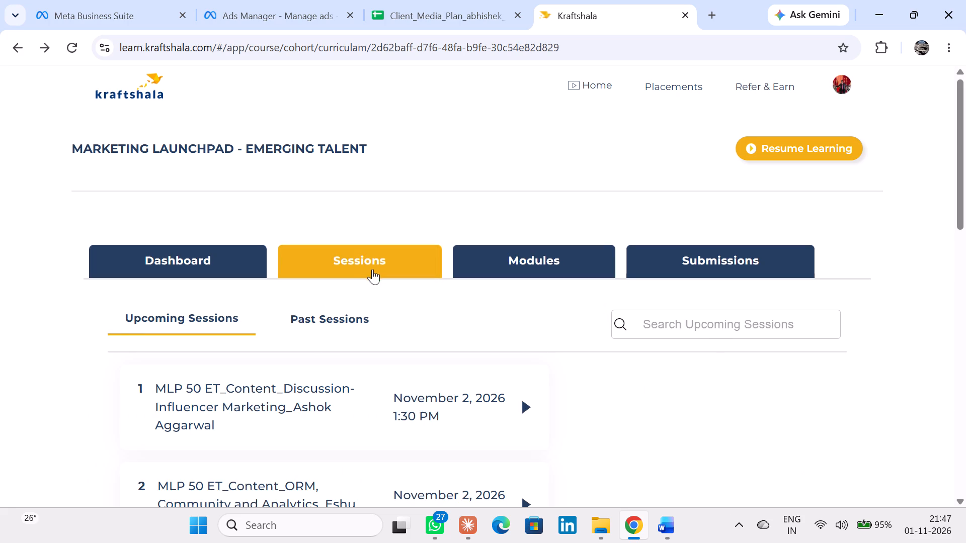
# Switch to the CURRYiT Hyderabadi Biryani Influencer Marketing Plan in Word and review it through the creator shortlist and budget model.
pyautogui.click(664, 535)
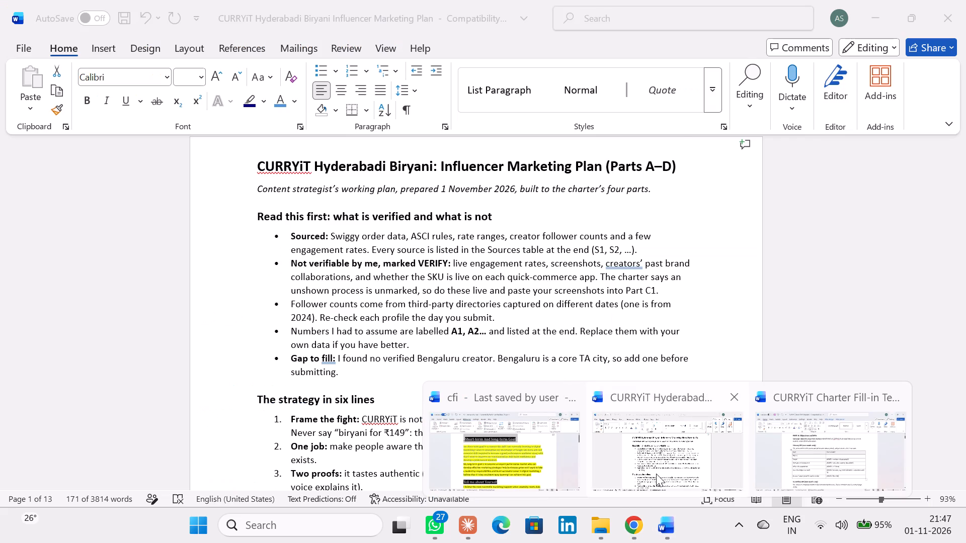
pyautogui.click(656, 474)
pyautogui.click(497, 394)
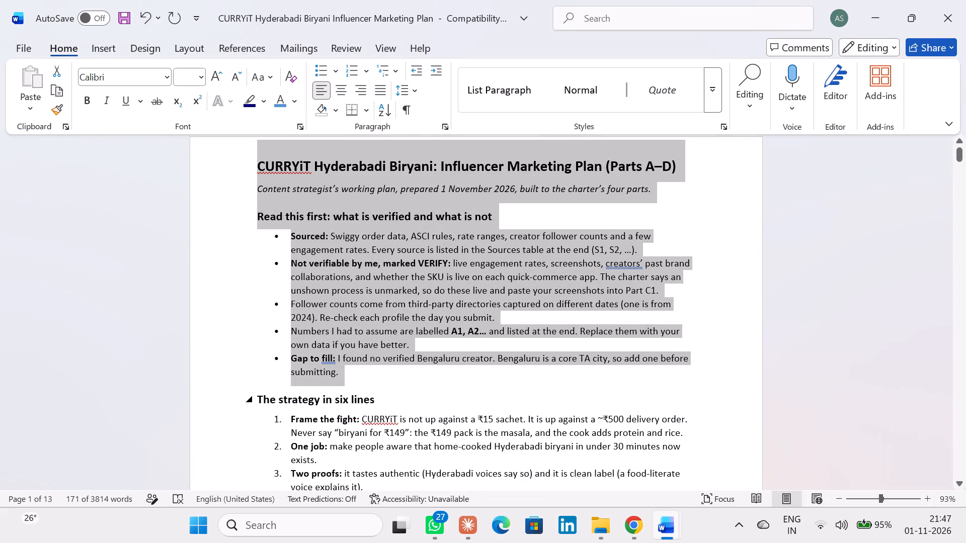
pyautogui.scroll(-4, 497, 394)
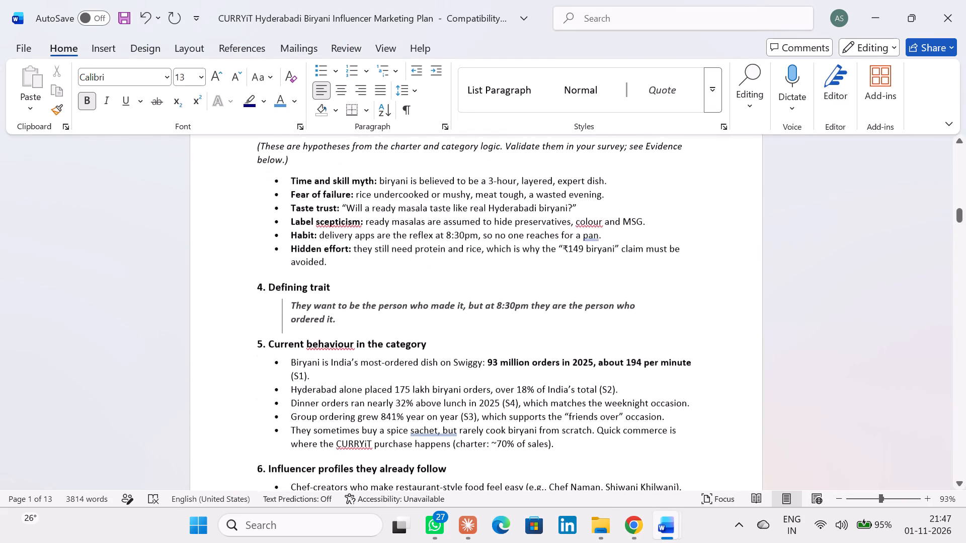
pyautogui.scroll(-4, 497, 394)
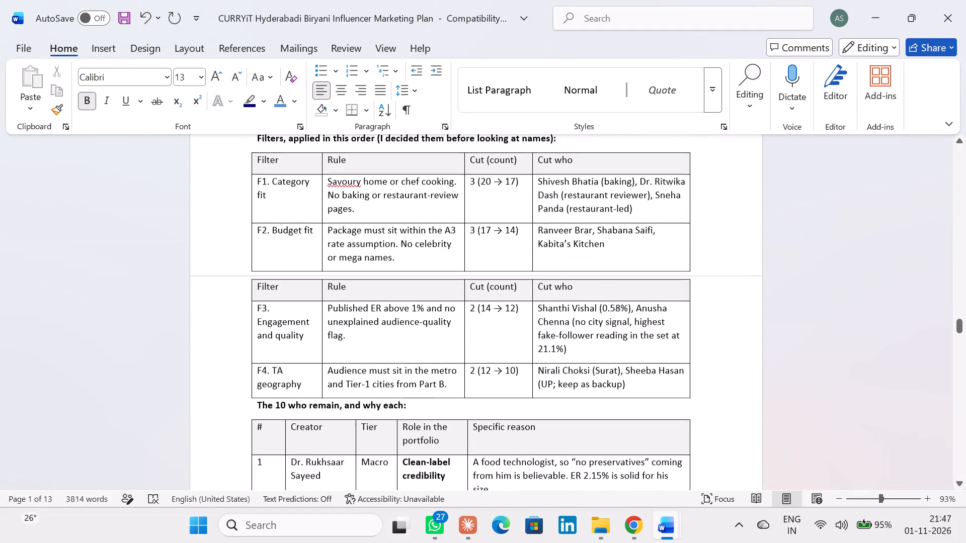
pyautogui.scroll(-1, 497, 394)
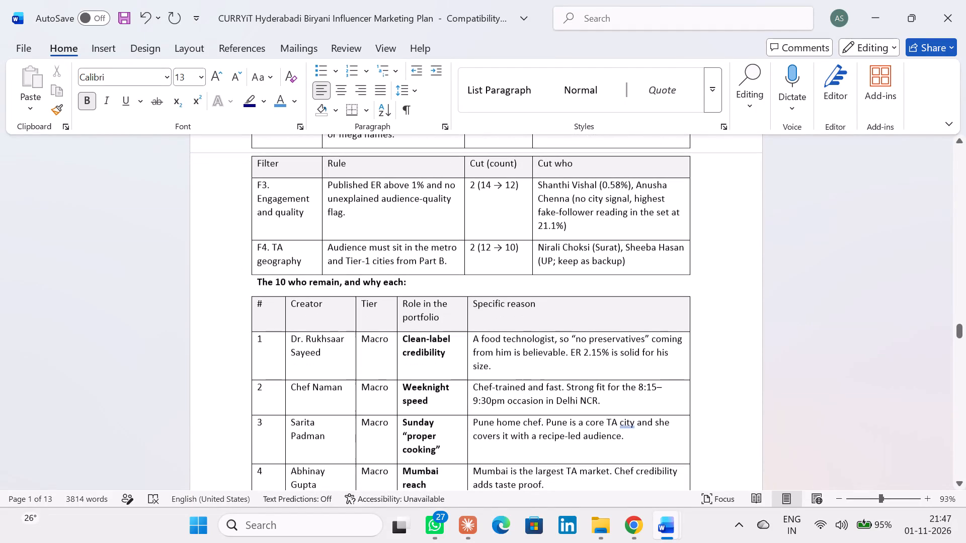
pyautogui.scroll(-1, 497, 394)
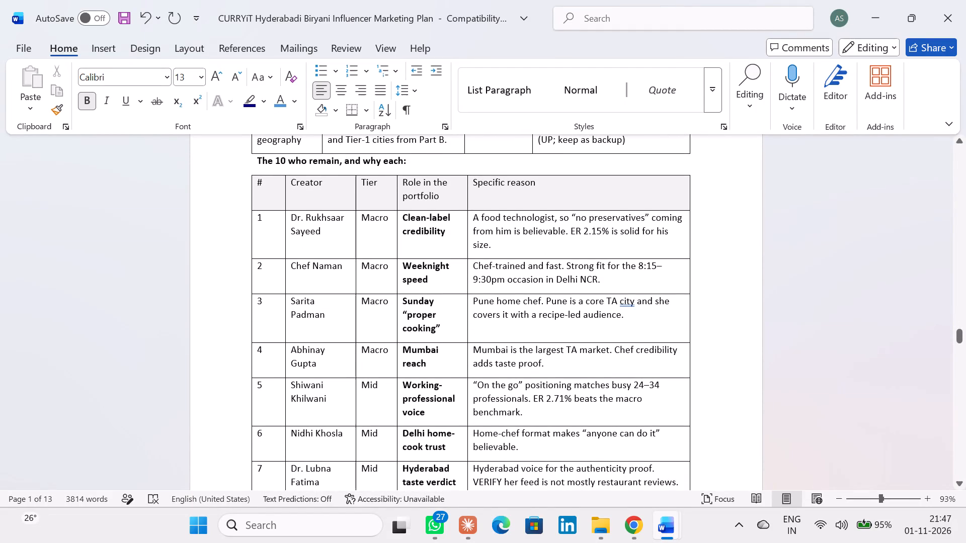
pyautogui.scroll(-1, 497, 394)
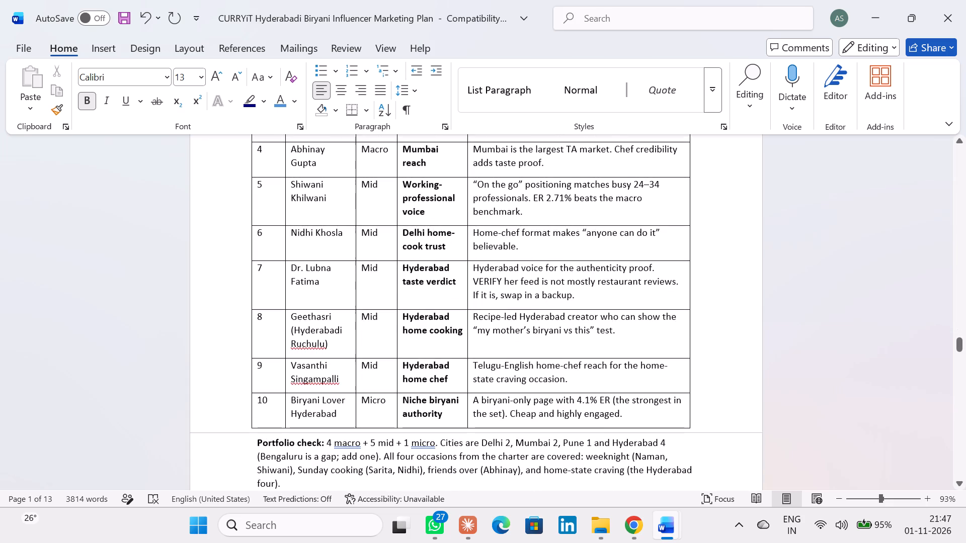
pyautogui.scroll(-1, 497, 394)
pyautogui.hscroll(-1, 497, 394)
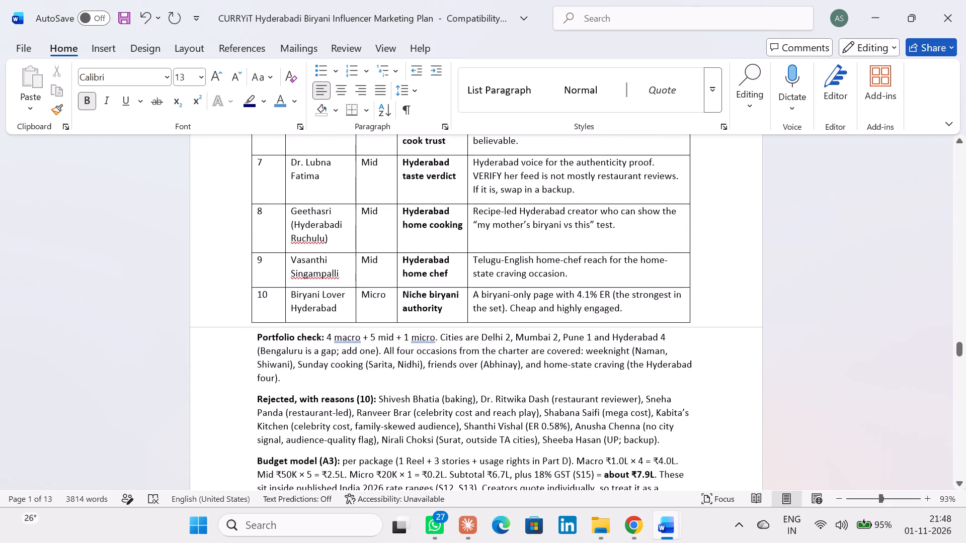
pyautogui.hscroll(-1, 497, 394)
pyautogui.scroll(-1, 497, 394)
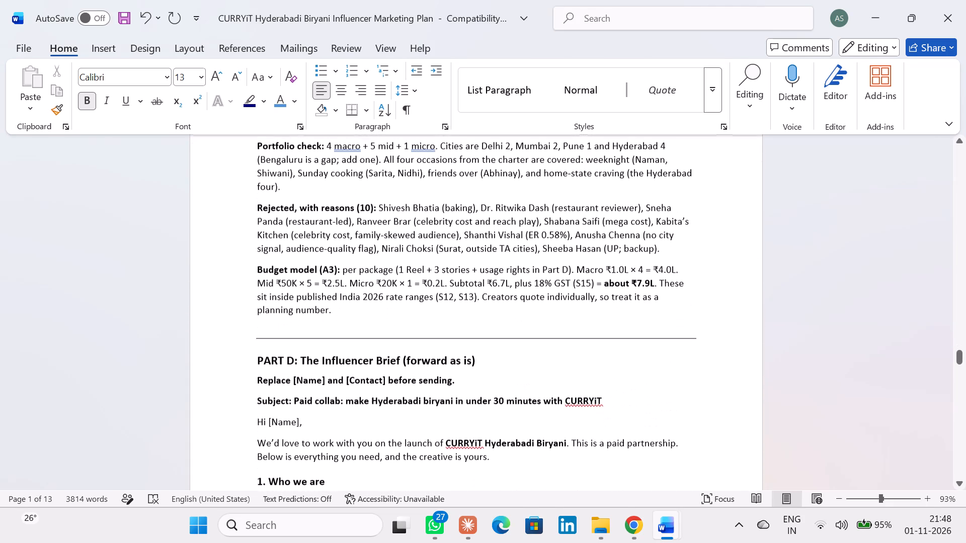
# Read Part D, the influencer brief, plus the timeline, assumptions, sources table and pre-submission checklist.
pyautogui.scroll(-2, 497, 394)
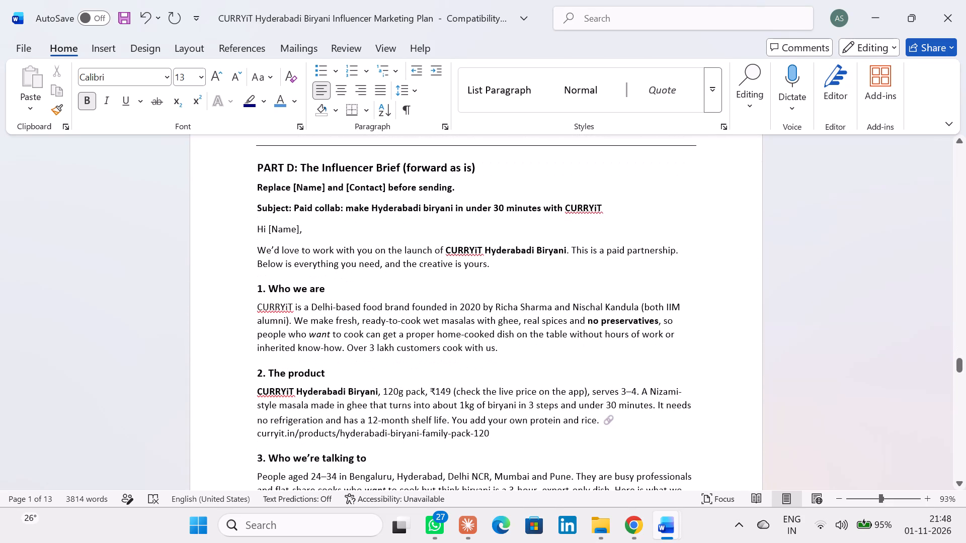
pyautogui.scroll(-2, 497, 394)
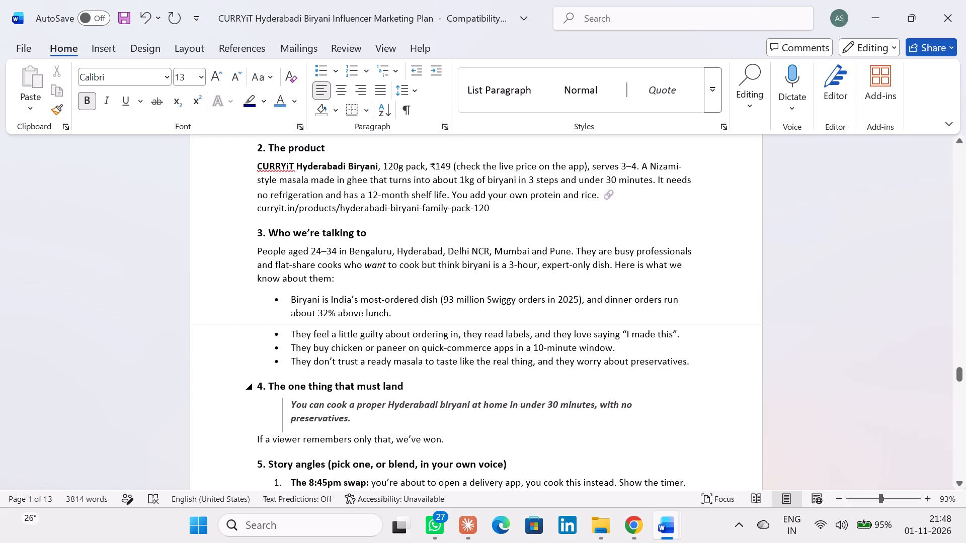
pyautogui.scroll(-2, 497, 394)
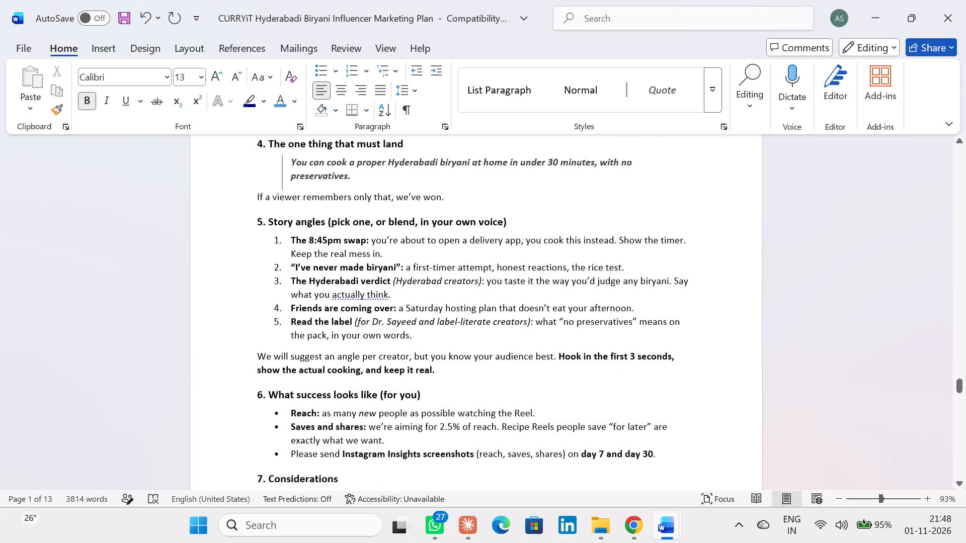
pyautogui.scroll(-1, 497, 394)
pyautogui.hscroll(-1, 497, 394)
pyautogui.scroll(-1, 497, 394)
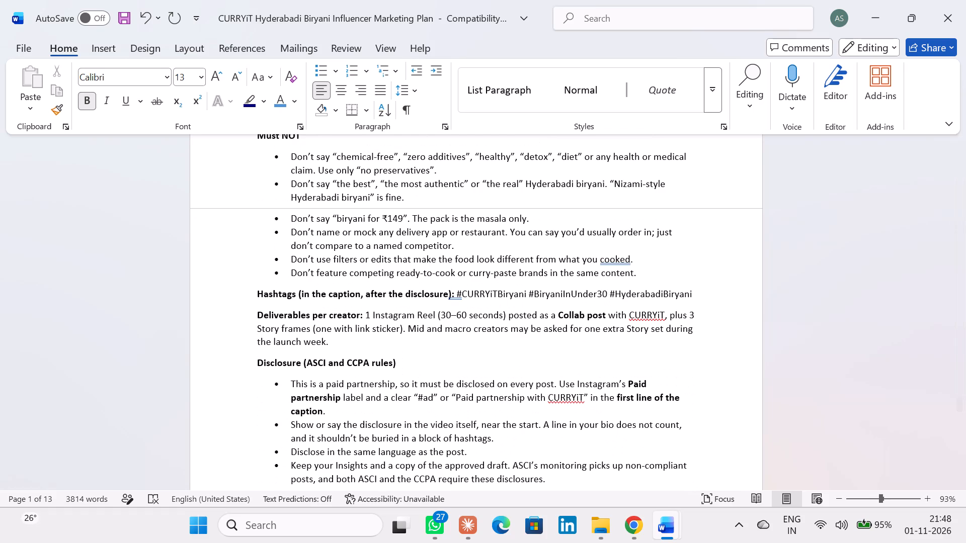
pyautogui.scroll(-1, 497, 394)
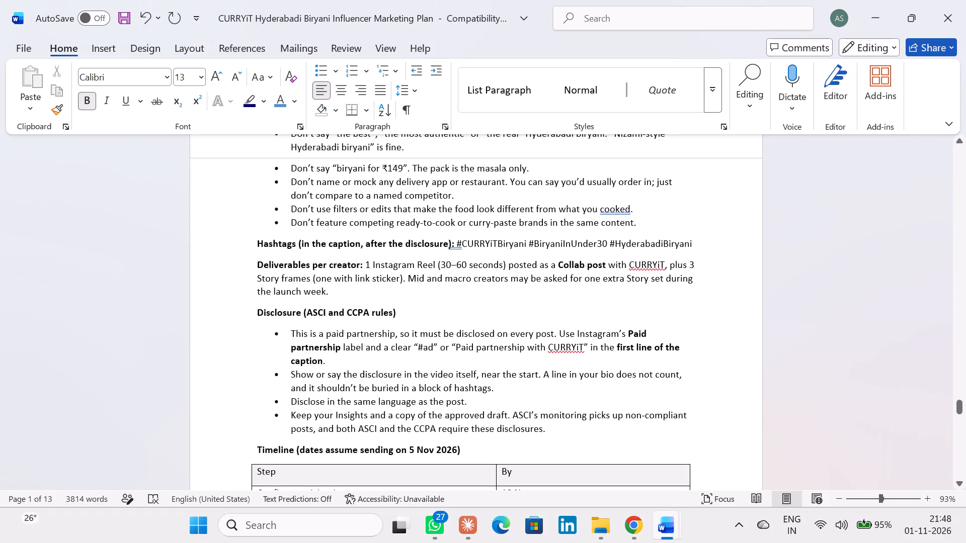
pyautogui.scroll(-1, 497, 394)
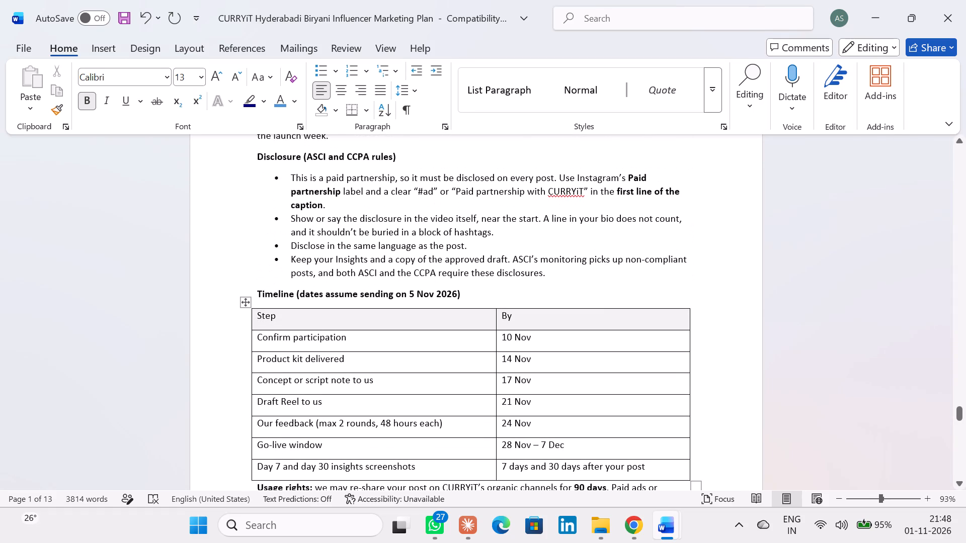
pyautogui.scroll(-2, 497, 394)
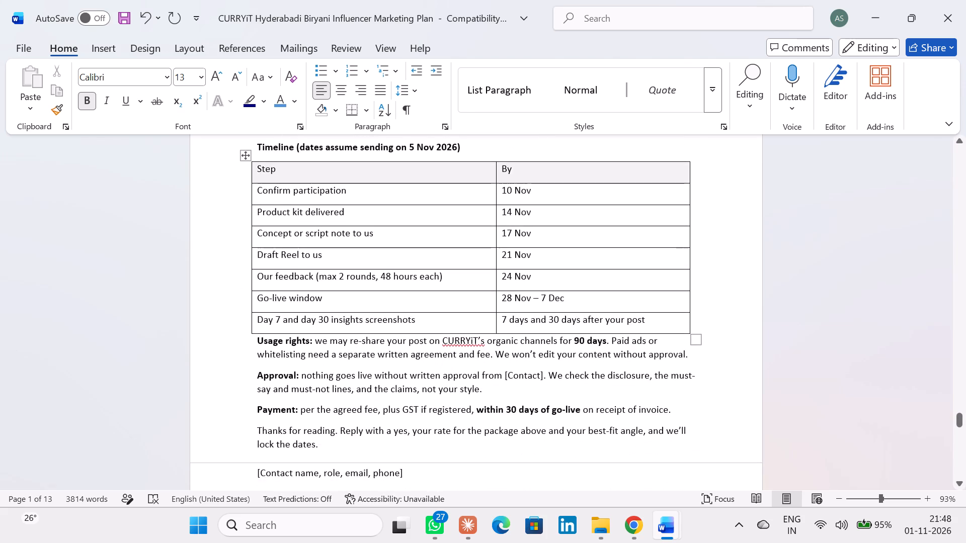
pyautogui.scroll(-4, 497, 394)
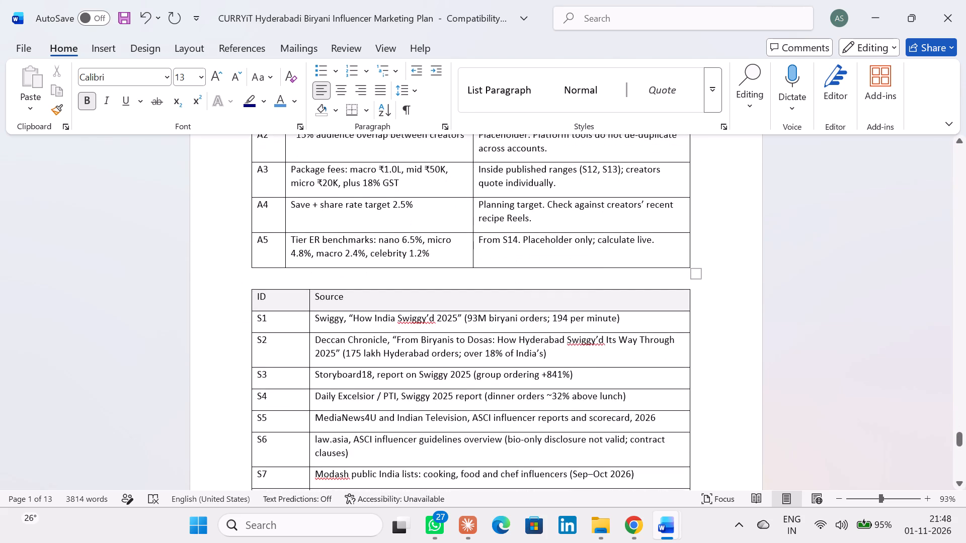
pyautogui.scroll(-3, 497, 394)
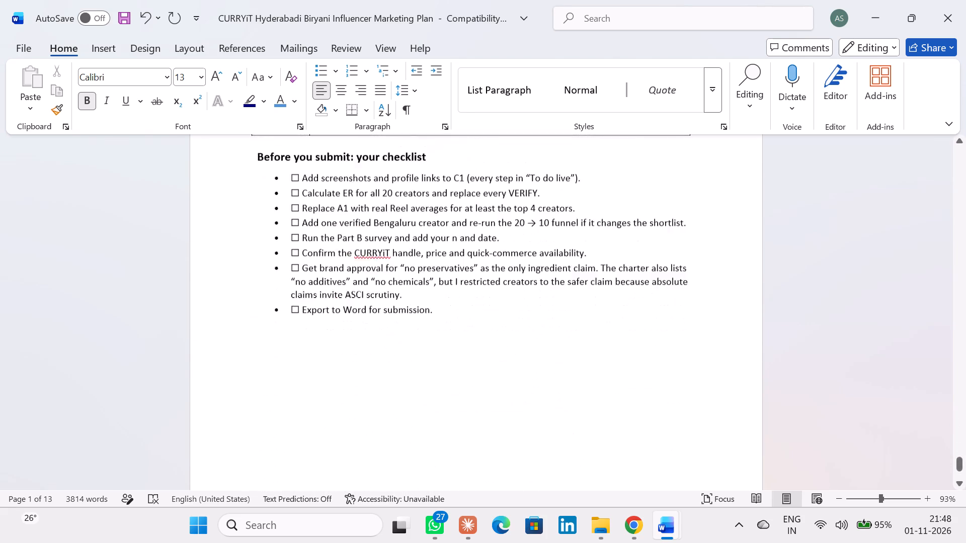
pyautogui.scroll(-3, 484, 380)
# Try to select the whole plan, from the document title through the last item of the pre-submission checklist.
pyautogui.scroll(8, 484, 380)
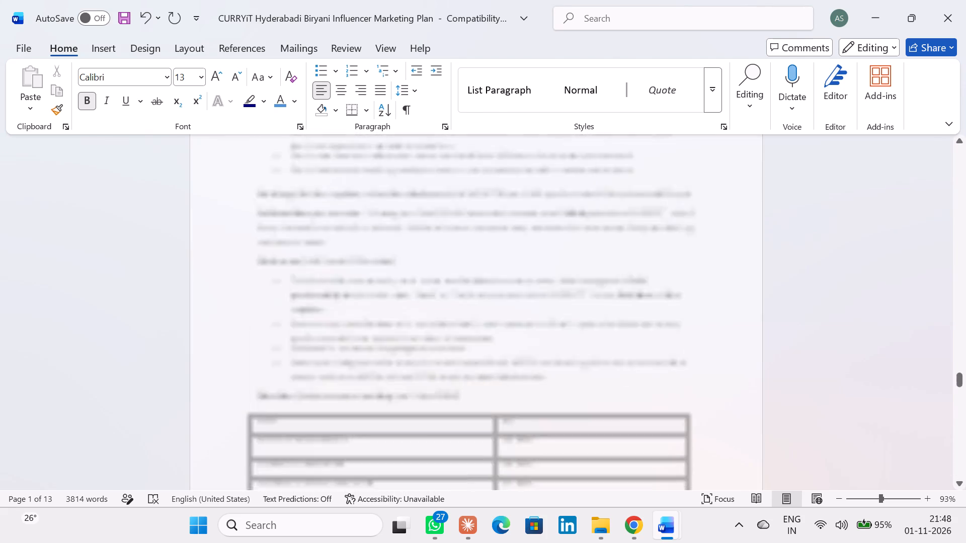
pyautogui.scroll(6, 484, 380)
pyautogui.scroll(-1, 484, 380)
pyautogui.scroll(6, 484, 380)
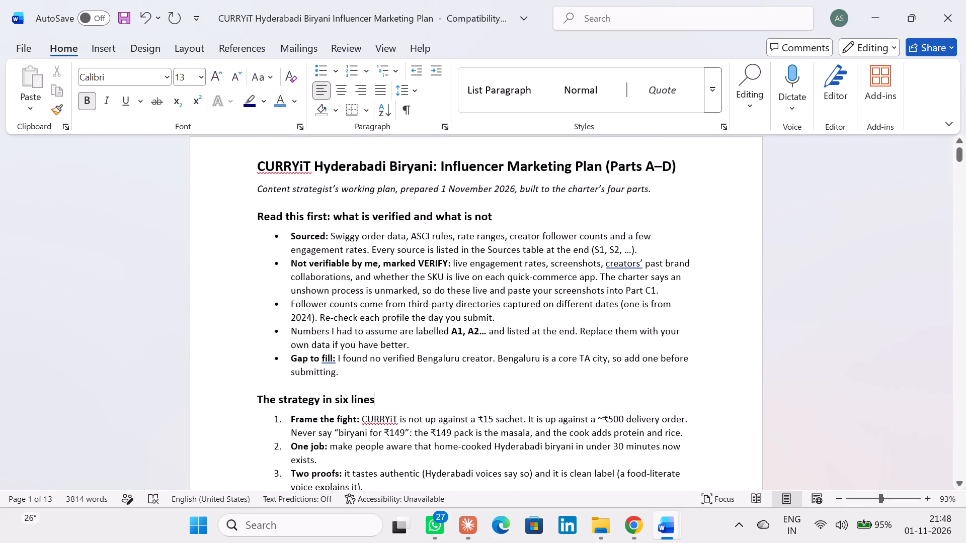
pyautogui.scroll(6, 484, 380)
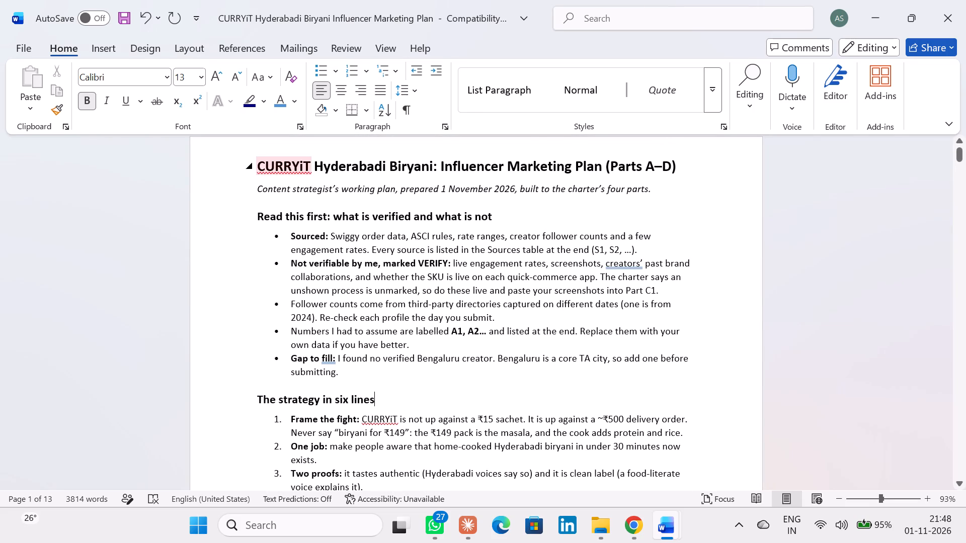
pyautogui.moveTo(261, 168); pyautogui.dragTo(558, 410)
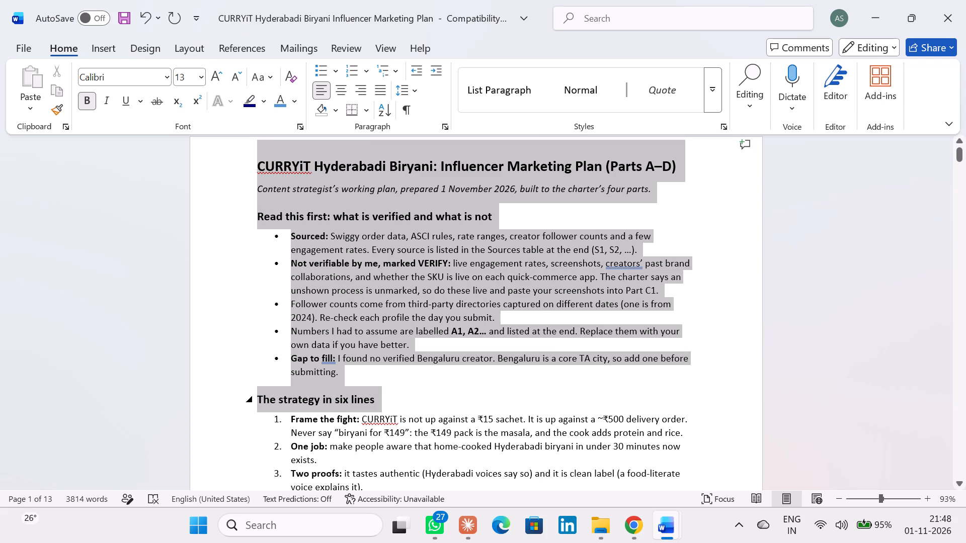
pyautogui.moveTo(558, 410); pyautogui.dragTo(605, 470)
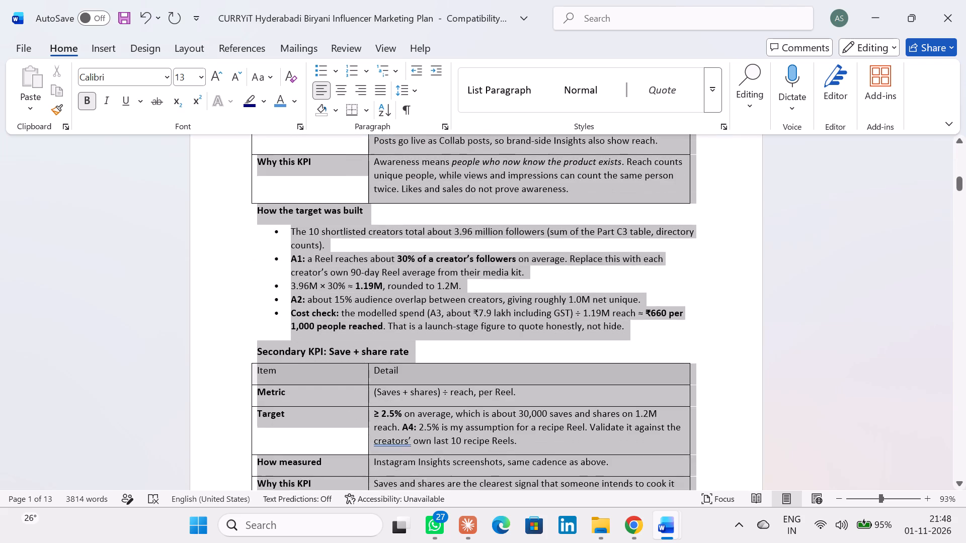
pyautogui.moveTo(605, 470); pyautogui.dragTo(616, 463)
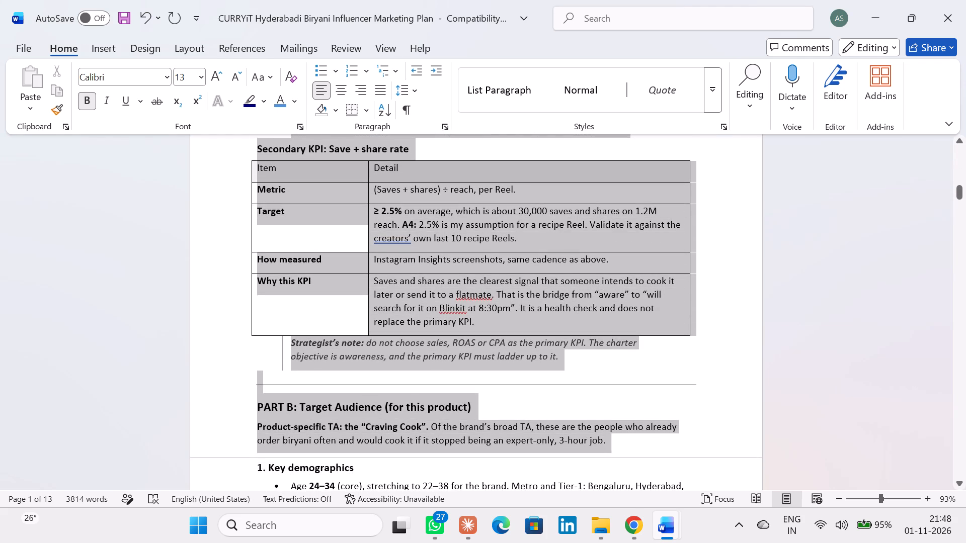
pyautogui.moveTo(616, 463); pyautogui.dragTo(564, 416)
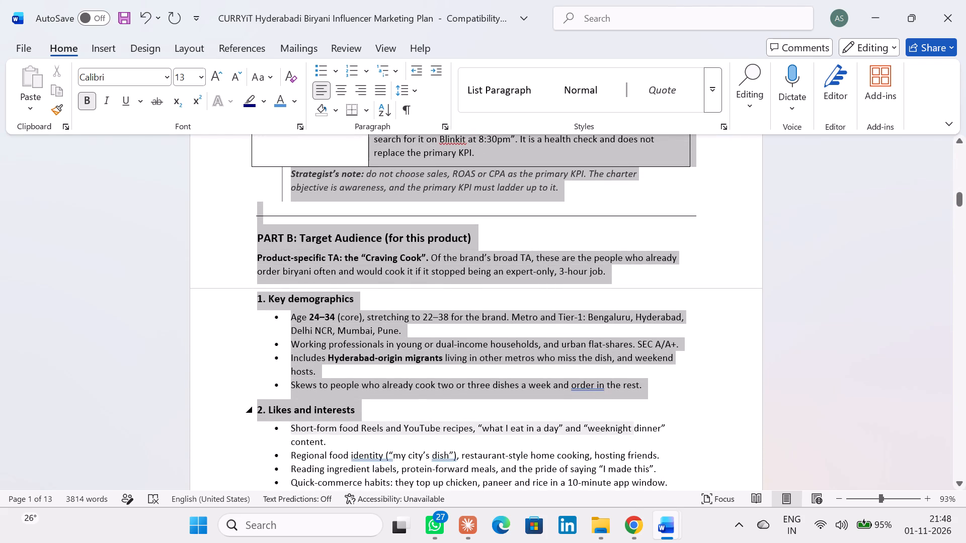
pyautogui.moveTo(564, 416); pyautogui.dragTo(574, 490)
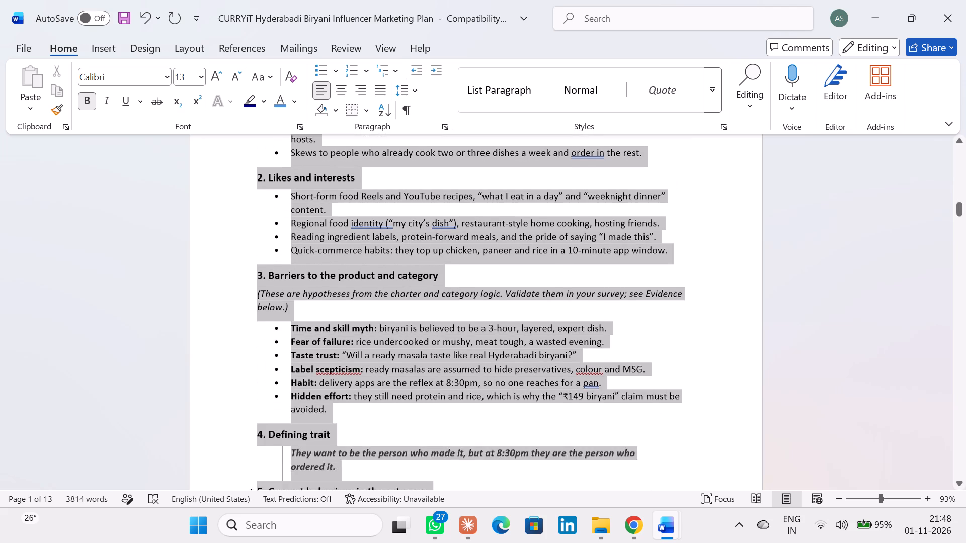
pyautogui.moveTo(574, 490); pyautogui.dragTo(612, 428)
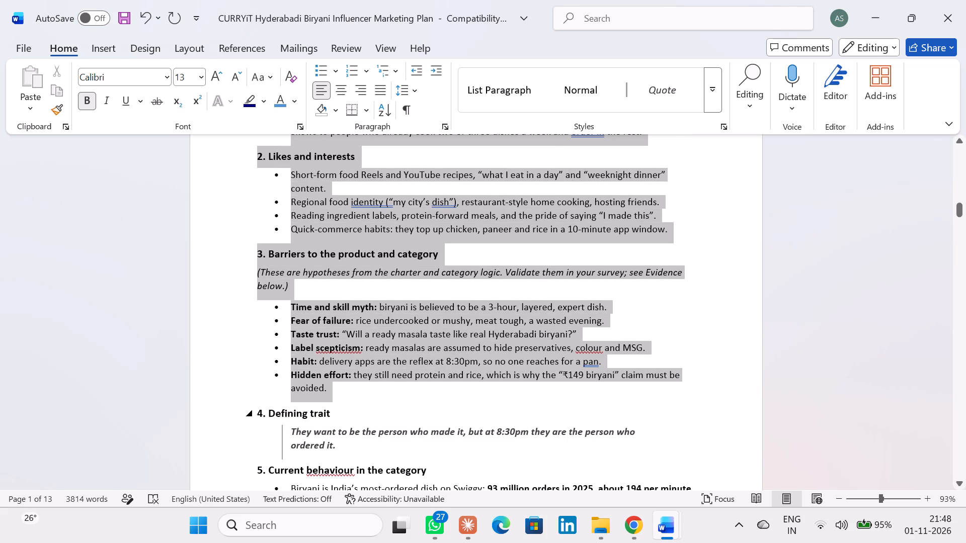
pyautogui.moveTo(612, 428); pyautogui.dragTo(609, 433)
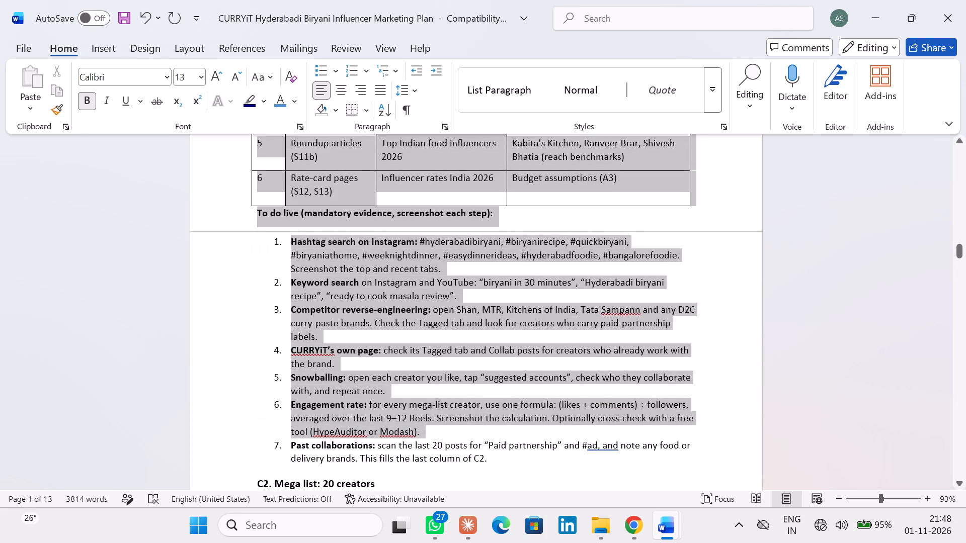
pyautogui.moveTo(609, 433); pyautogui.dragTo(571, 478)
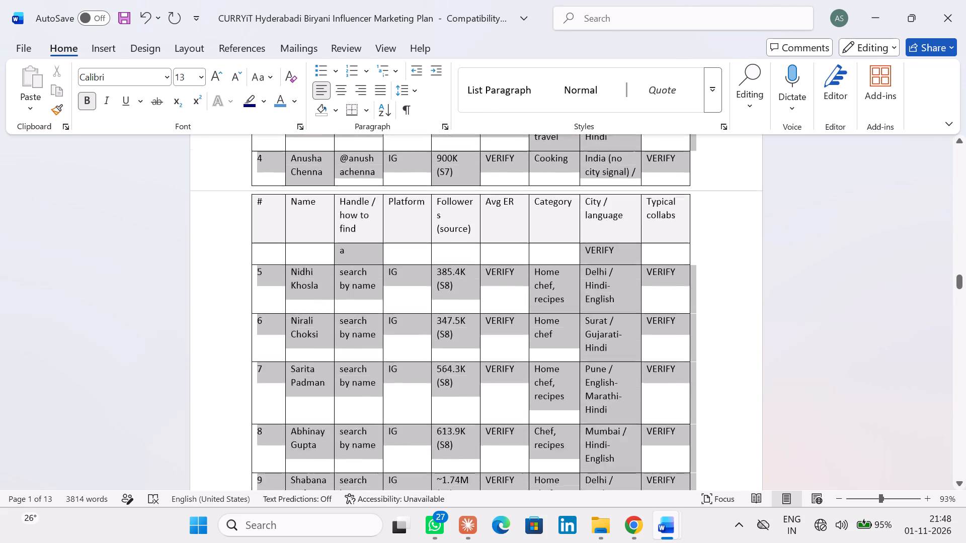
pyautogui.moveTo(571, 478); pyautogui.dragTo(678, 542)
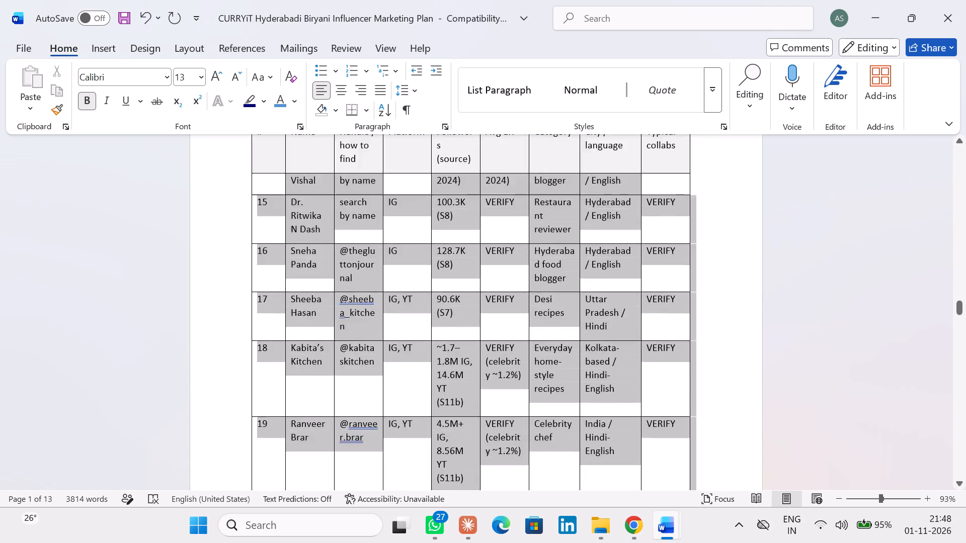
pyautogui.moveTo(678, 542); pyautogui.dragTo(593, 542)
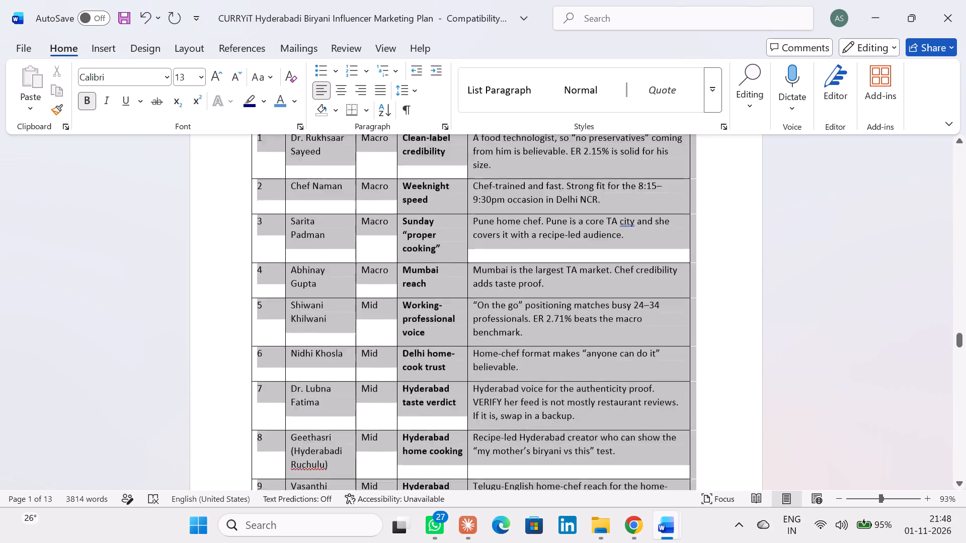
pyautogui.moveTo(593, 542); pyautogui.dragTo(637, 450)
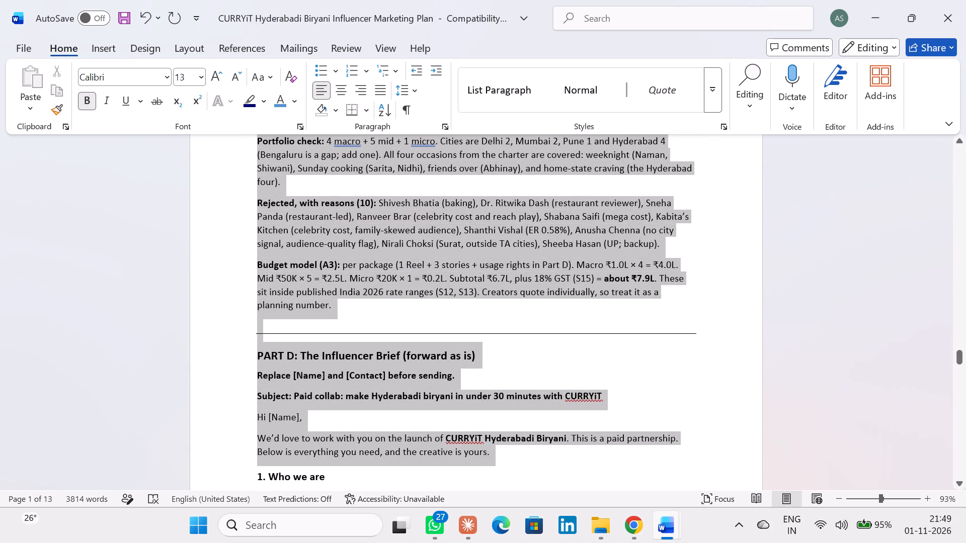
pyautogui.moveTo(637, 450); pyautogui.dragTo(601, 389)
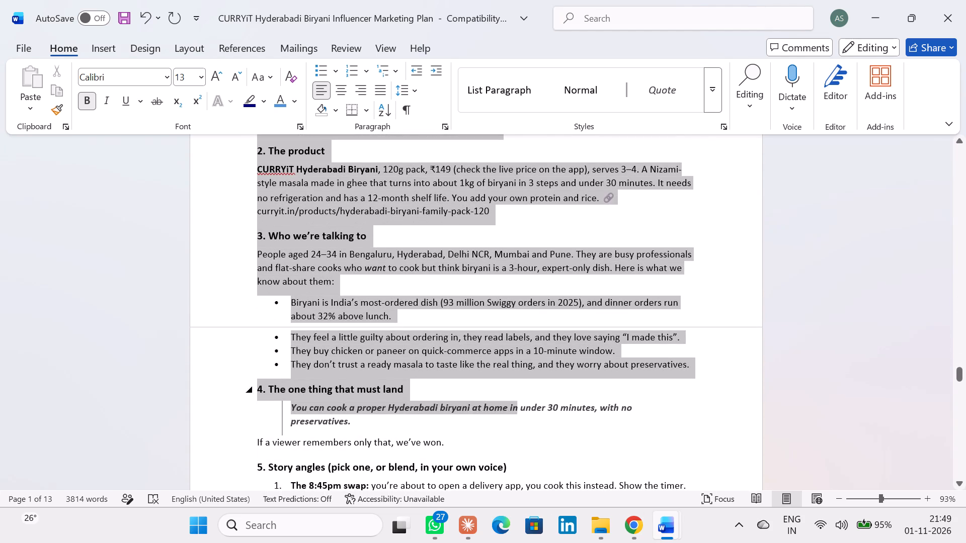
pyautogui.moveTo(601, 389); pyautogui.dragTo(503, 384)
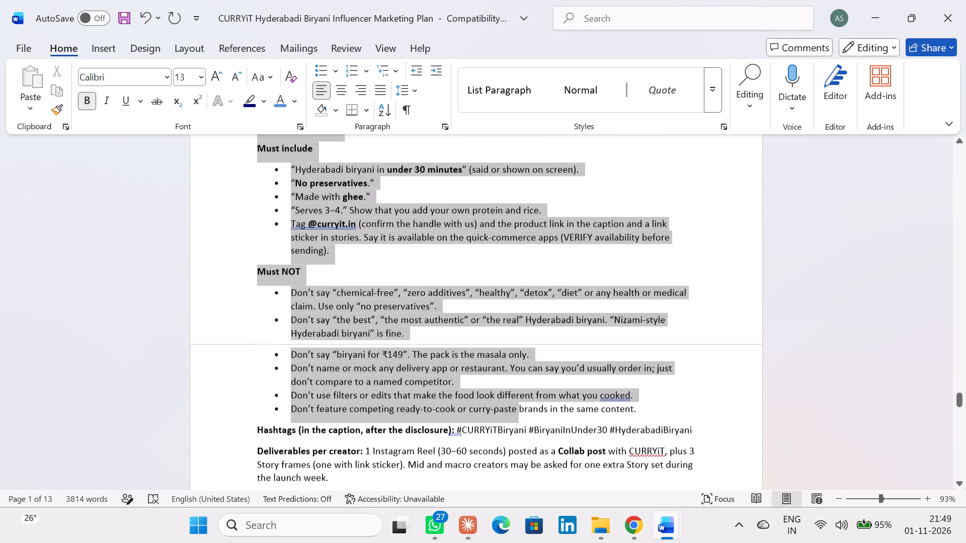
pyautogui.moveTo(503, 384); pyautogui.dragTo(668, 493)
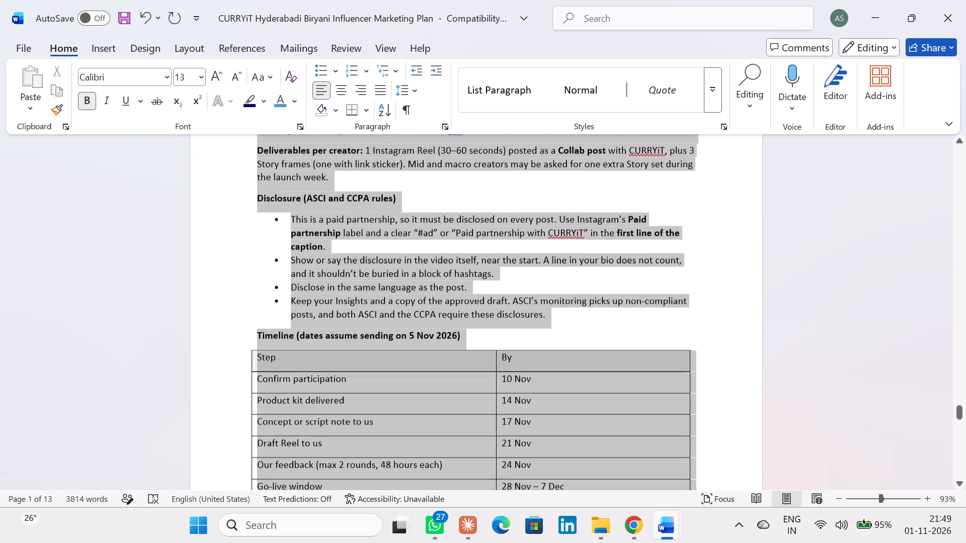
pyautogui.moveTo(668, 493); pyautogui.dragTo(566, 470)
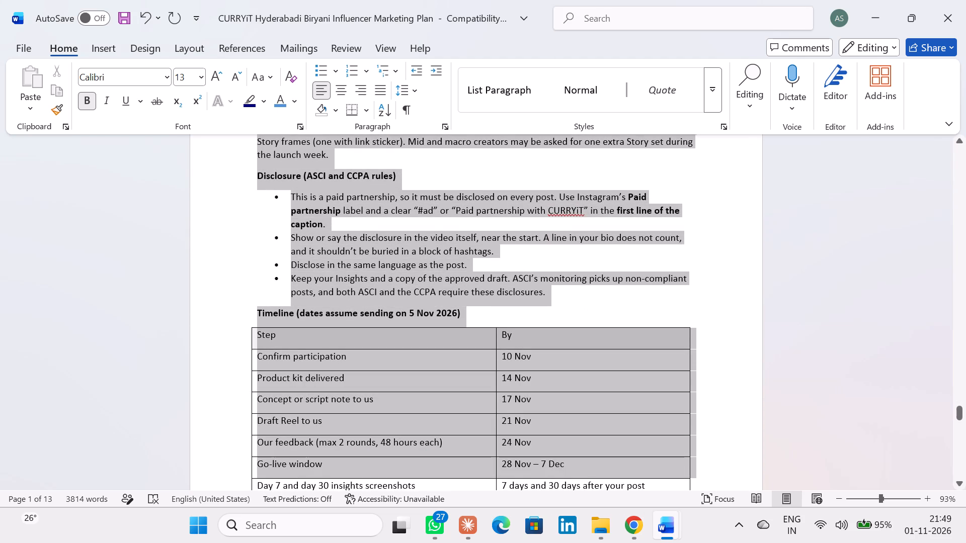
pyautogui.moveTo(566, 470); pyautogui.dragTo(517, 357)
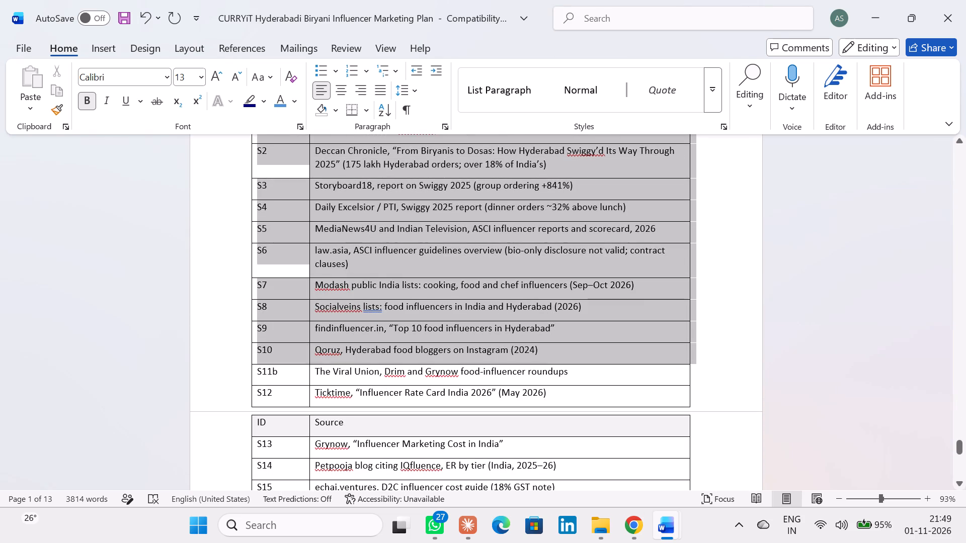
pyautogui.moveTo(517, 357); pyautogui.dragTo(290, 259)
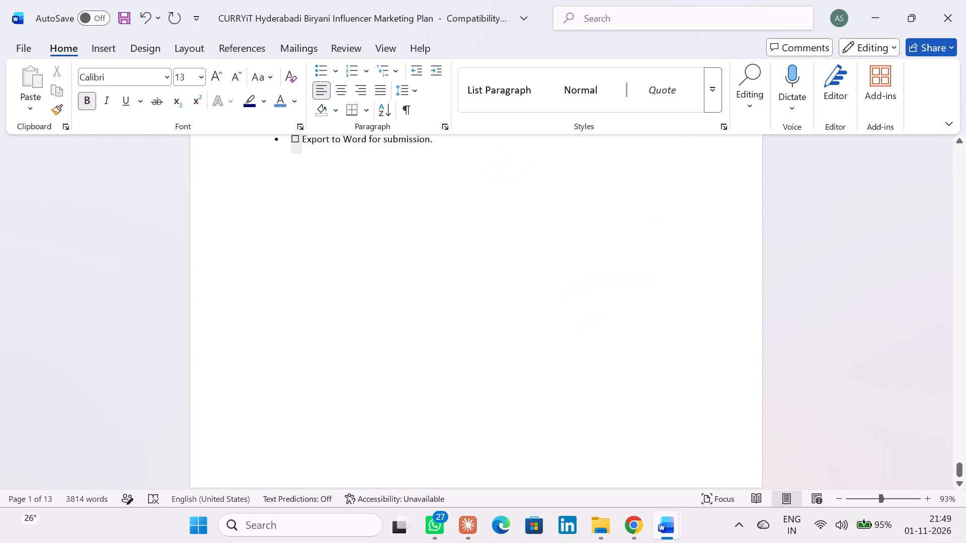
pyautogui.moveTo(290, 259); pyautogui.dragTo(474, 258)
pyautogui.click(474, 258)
# Select the plan from the document title at the start through the end of Part B's evidence plan.
pyautogui.scroll(1, 474, 258)
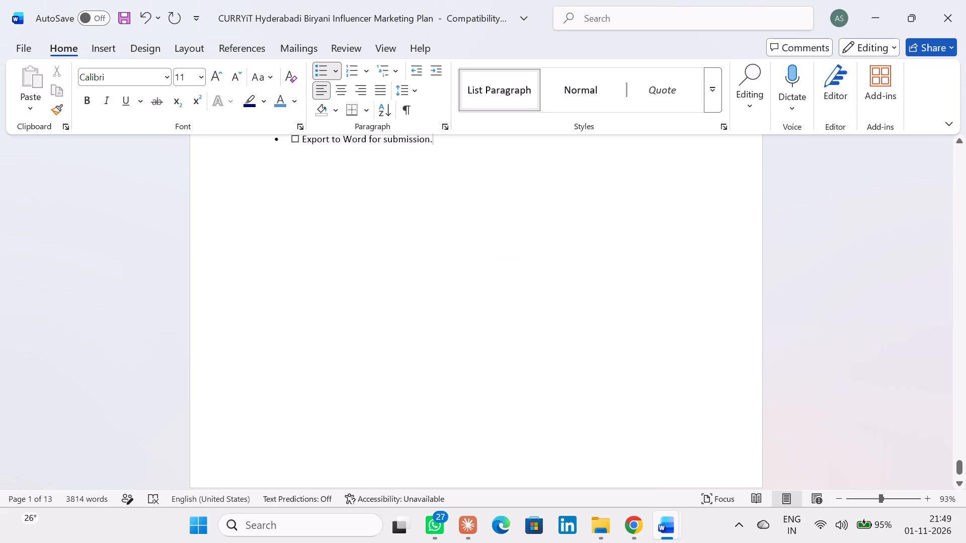
pyautogui.scroll(20, 474, 258)
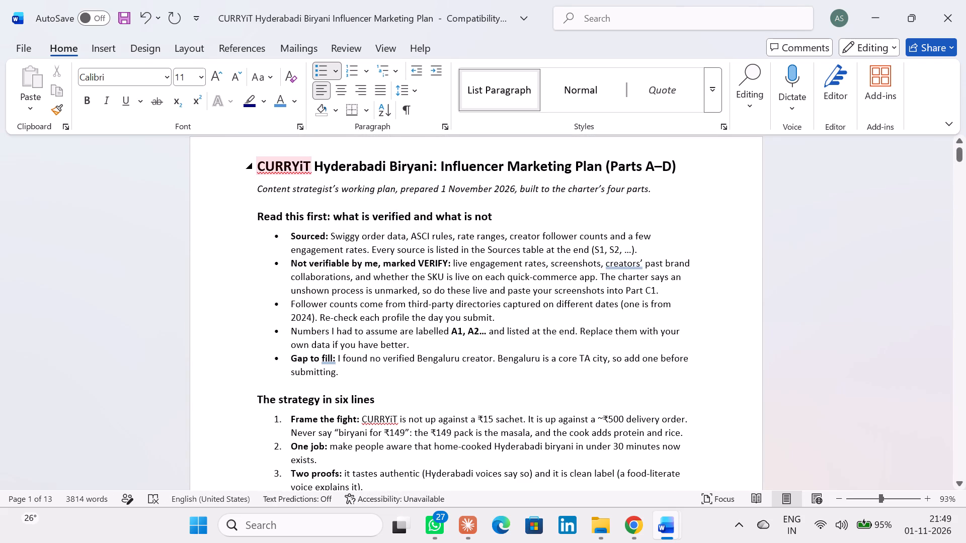
pyautogui.moveTo(257, 163); pyautogui.dragTo(361, 253)
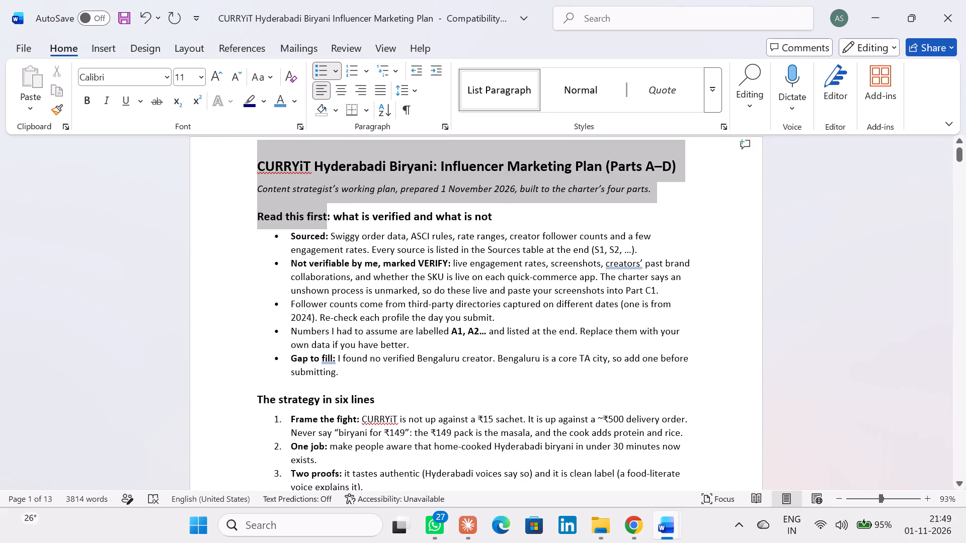
pyautogui.moveTo(361, 253); pyautogui.dragTo(476, 397)
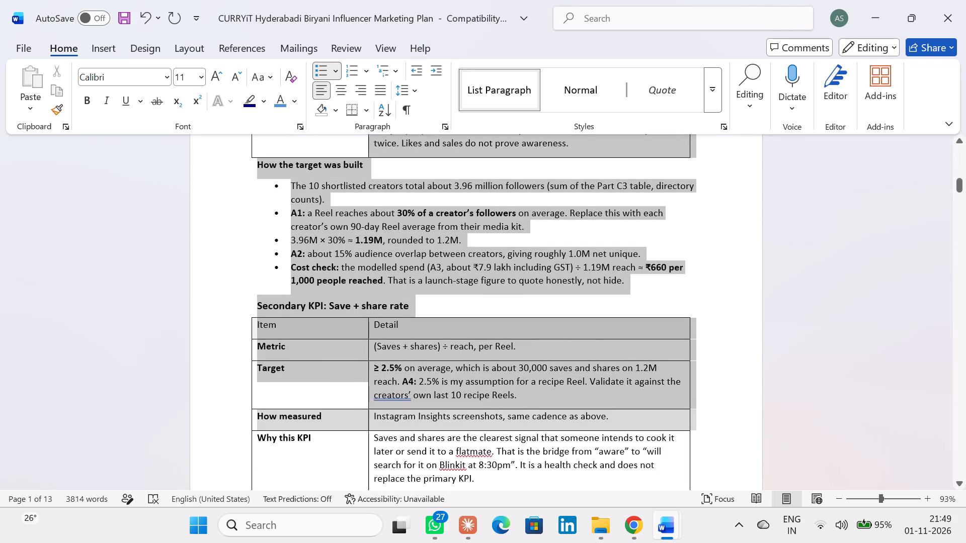
pyautogui.moveTo(476, 397); pyautogui.dragTo(582, 503)
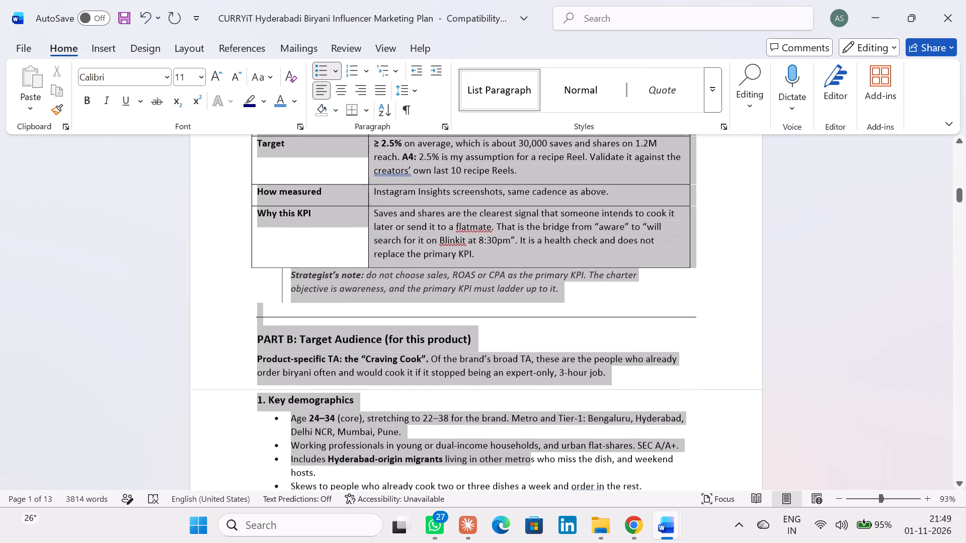
pyautogui.moveTo(582, 503); pyautogui.dragTo(520, 417)
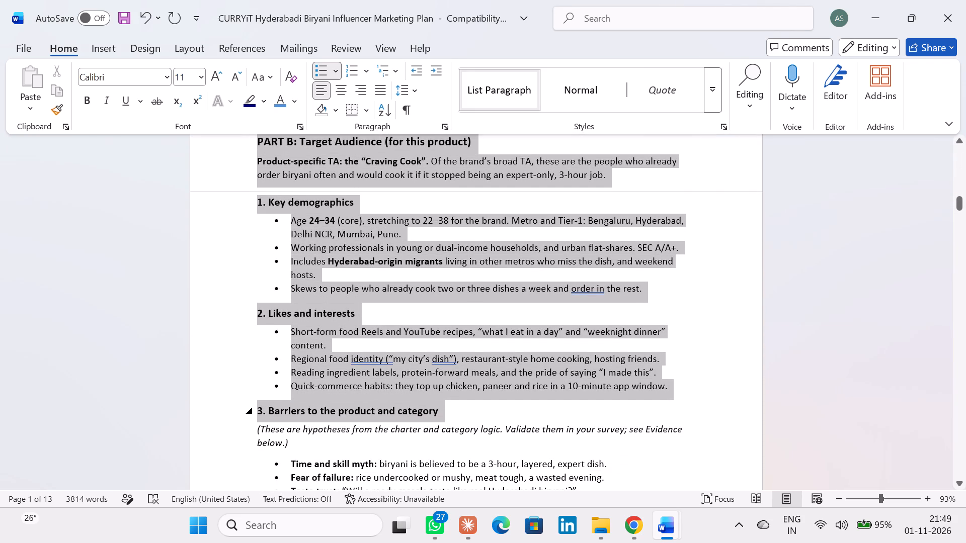
pyautogui.moveTo(520, 417); pyautogui.dragTo(541, 413)
pyautogui.moveTo(541, 413); pyautogui.dragTo(614, 497)
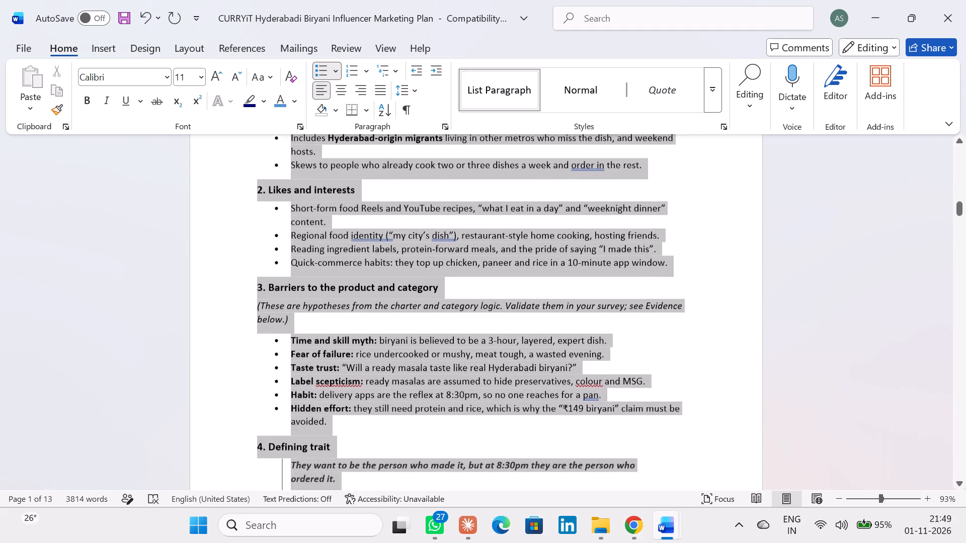
pyautogui.moveTo(614, 497); pyautogui.dragTo(597, 483)
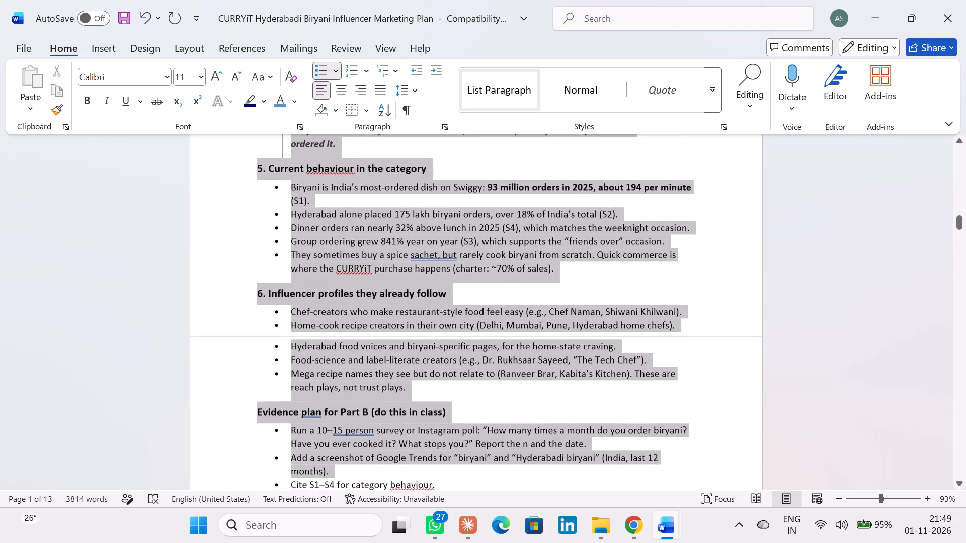
pyautogui.moveTo(597, 483); pyautogui.dragTo(603, 491)
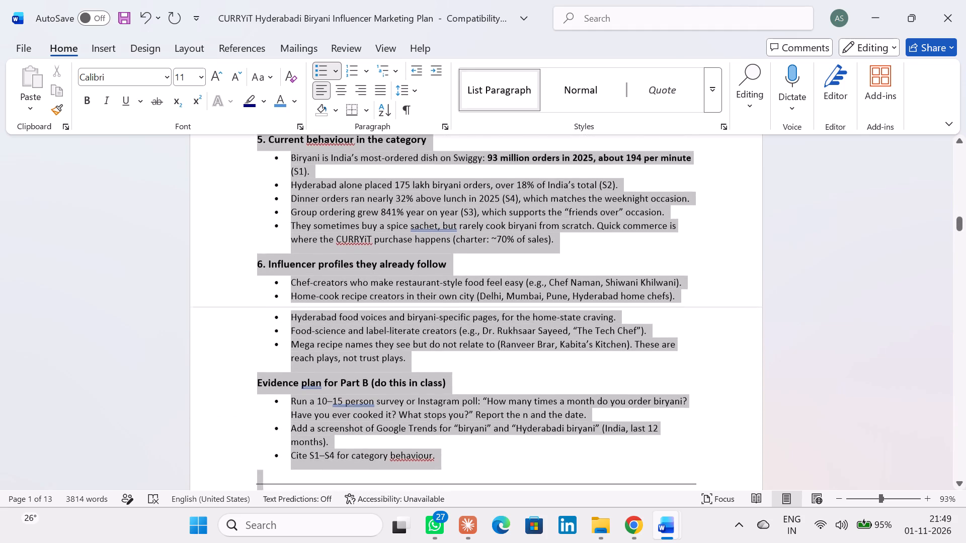
# Extend the same selection through Part C's C2 mega list and the C3 filter and final shortlist tables.
pyautogui.moveTo(603, 491); pyautogui.dragTo(622, 508)
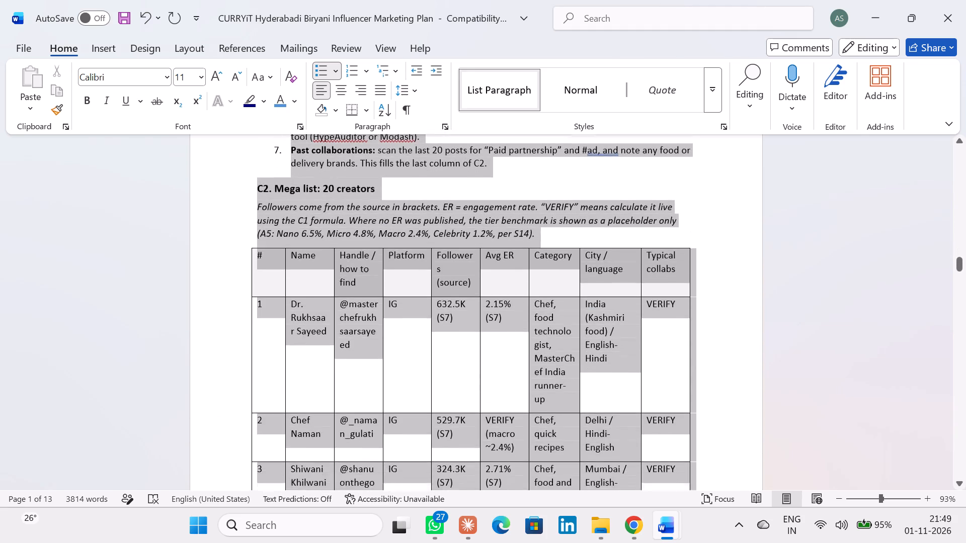
pyautogui.moveTo(622, 508); pyautogui.dragTo(242, 289)
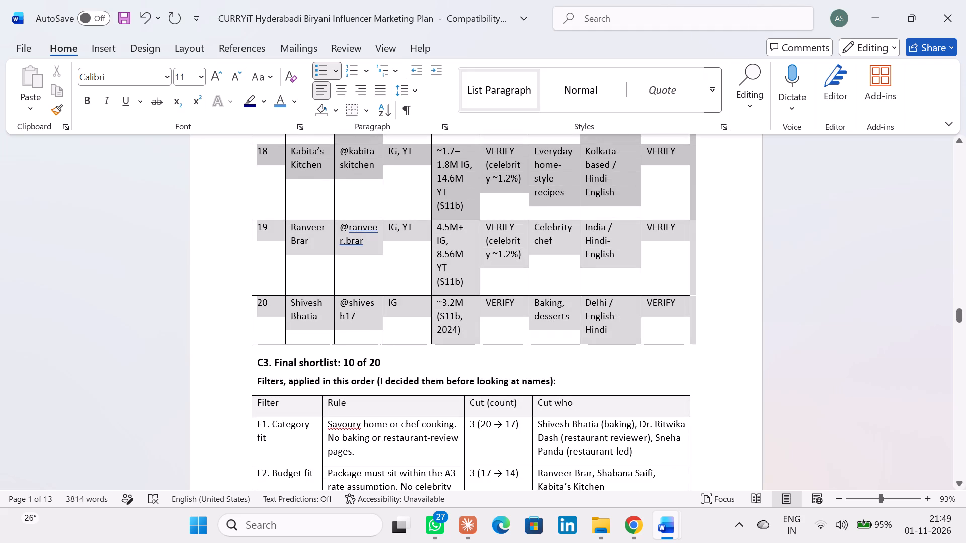
pyautogui.moveTo(242, 289); pyautogui.dragTo(297, 224)
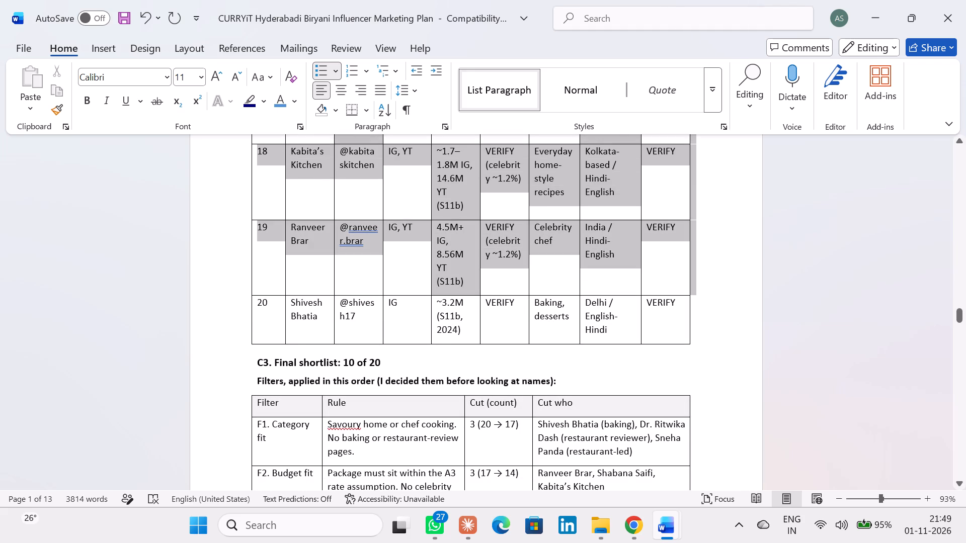
pyautogui.moveTo(297, 224); pyautogui.dragTo(391, 293)
pyautogui.moveTo(391, 293); pyautogui.dragTo(445, 387)
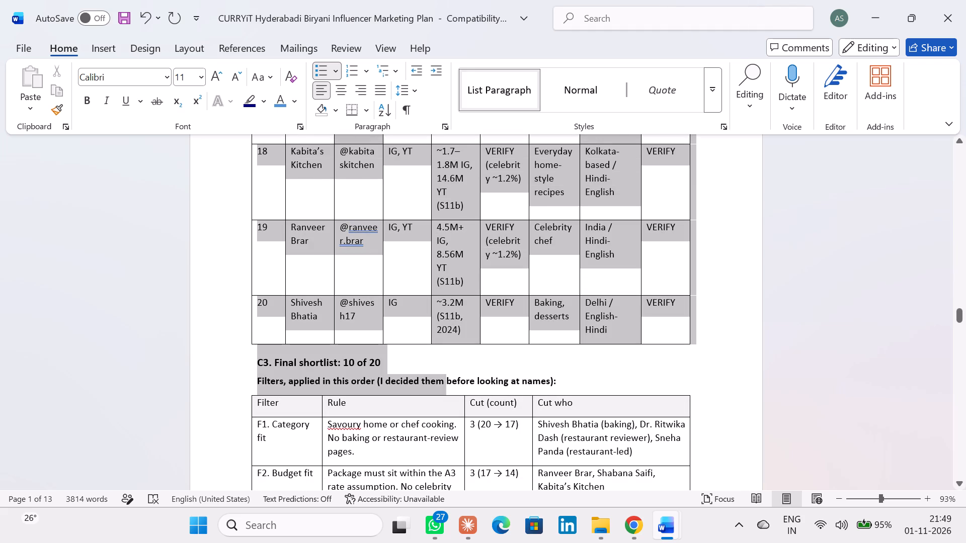
pyautogui.moveTo(445, 387); pyautogui.dragTo(473, 530)
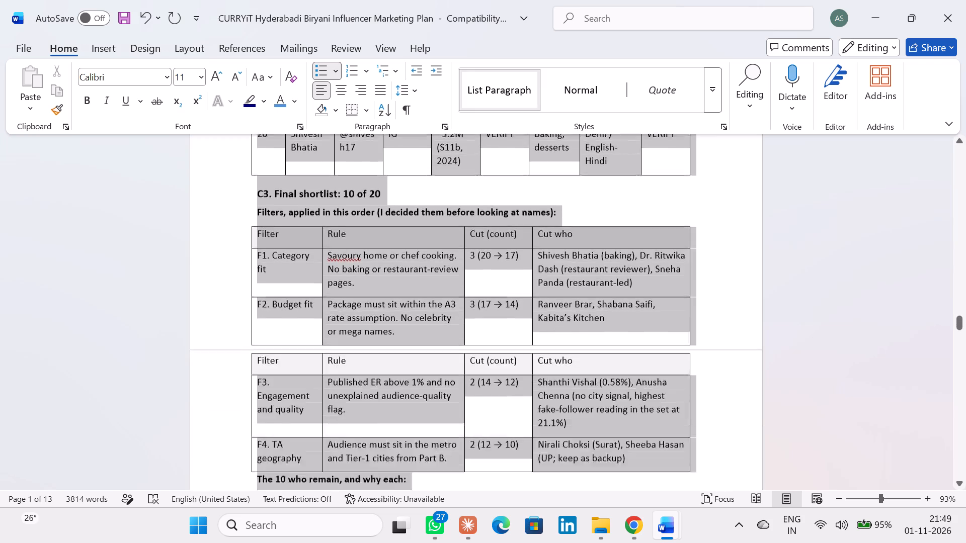
pyautogui.moveTo(473, 530); pyautogui.dragTo(464, 458)
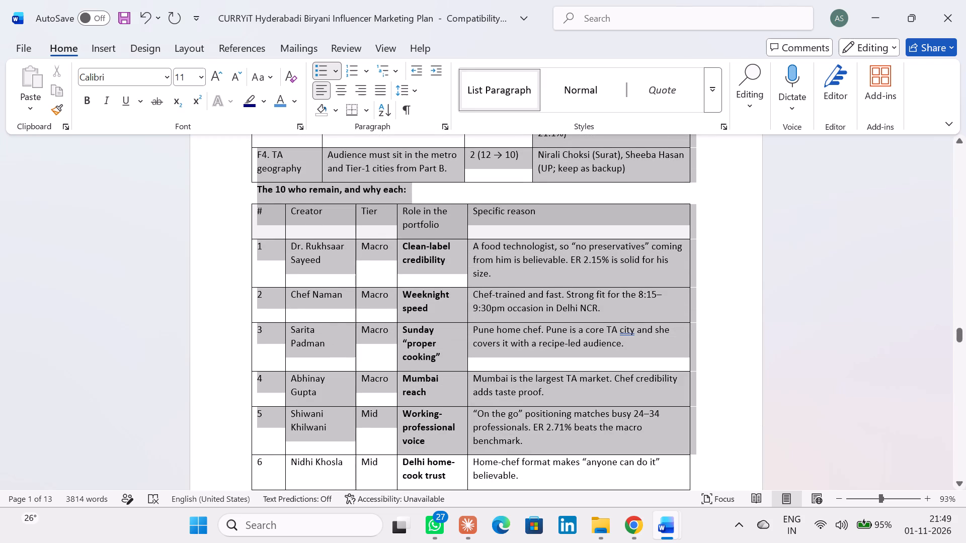
pyautogui.moveTo(464, 458); pyautogui.dragTo(326, 300)
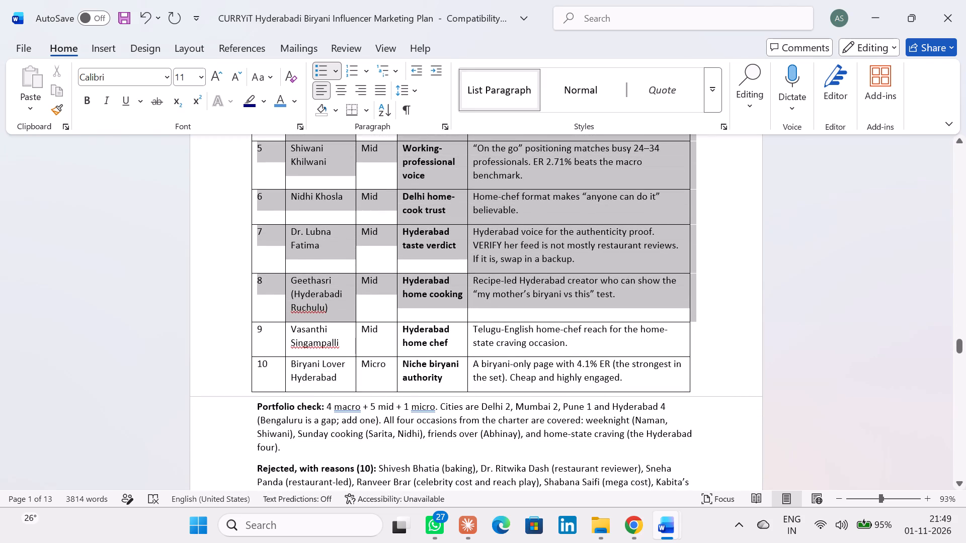
pyautogui.moveTo(326, 300); pyautogui.dragTo(435, 369)
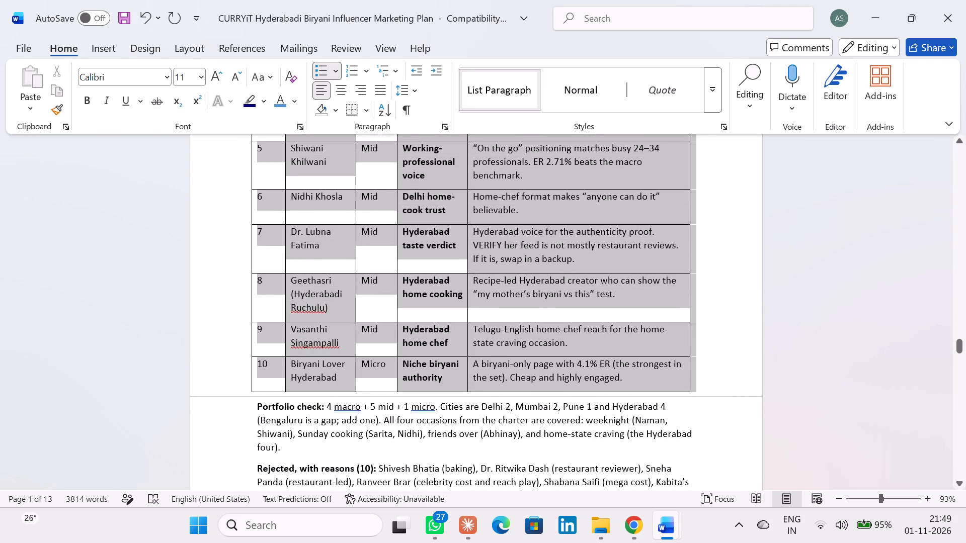
pyautogui.moveTo(435, 369); pyautogui.dragTo(222, 295)
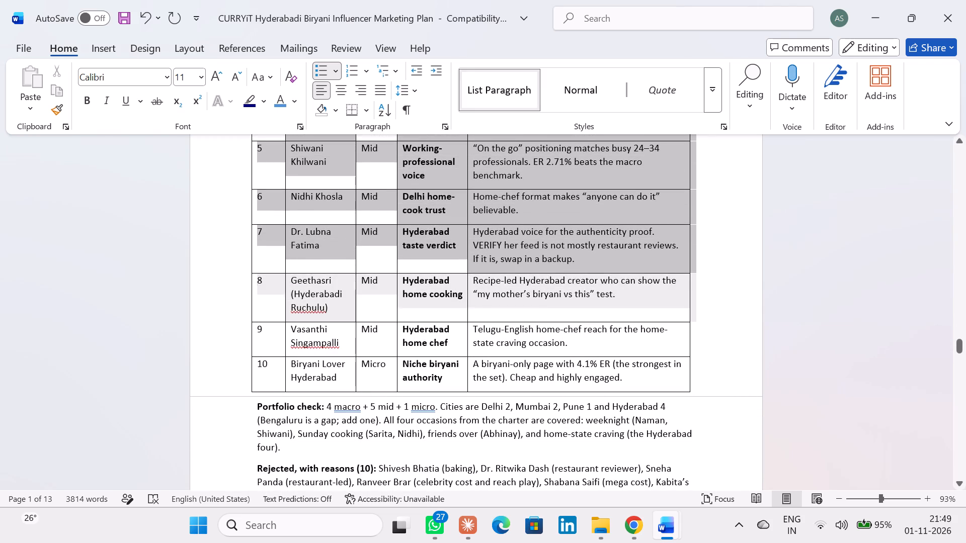
pyautogui.moveTo(222, 295); pyautogui.dragTo(394, 436)
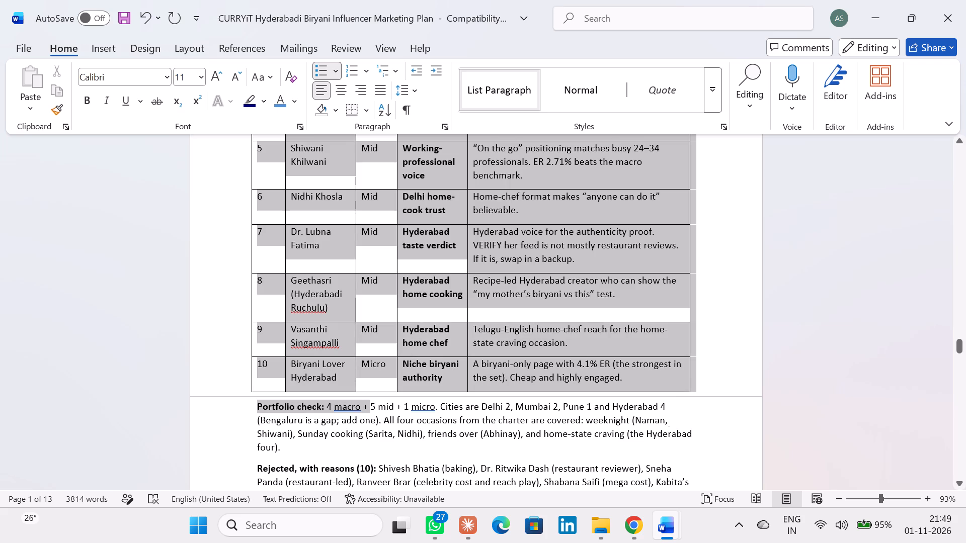
# Extend the selection over the portfolio check, rejected creators and budget model paragraphs that close Part C.
pyautogui.moveTo(394, 436); pyautogui.dragTo(458, 396)
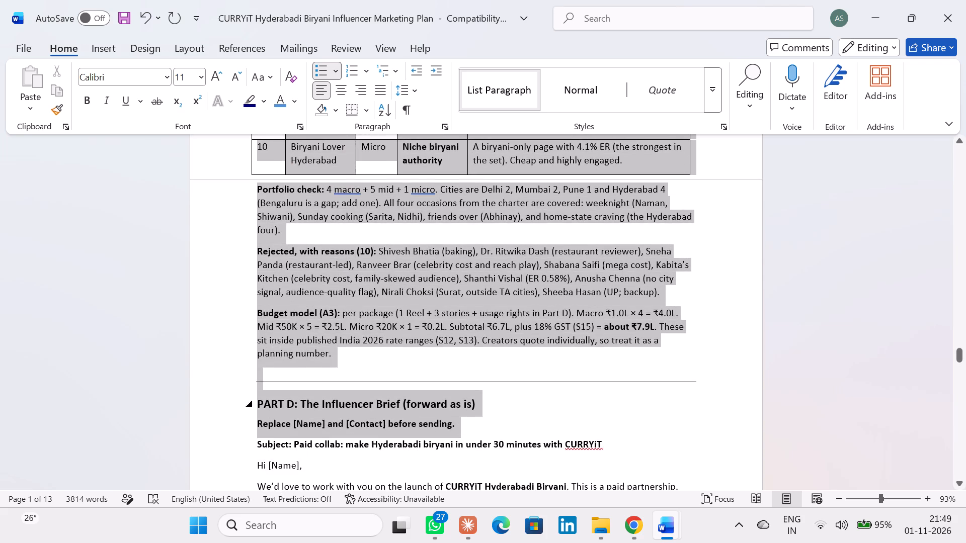
pyautogui.moveTo(458, 396); pyautogui.dragTo(384, 352)
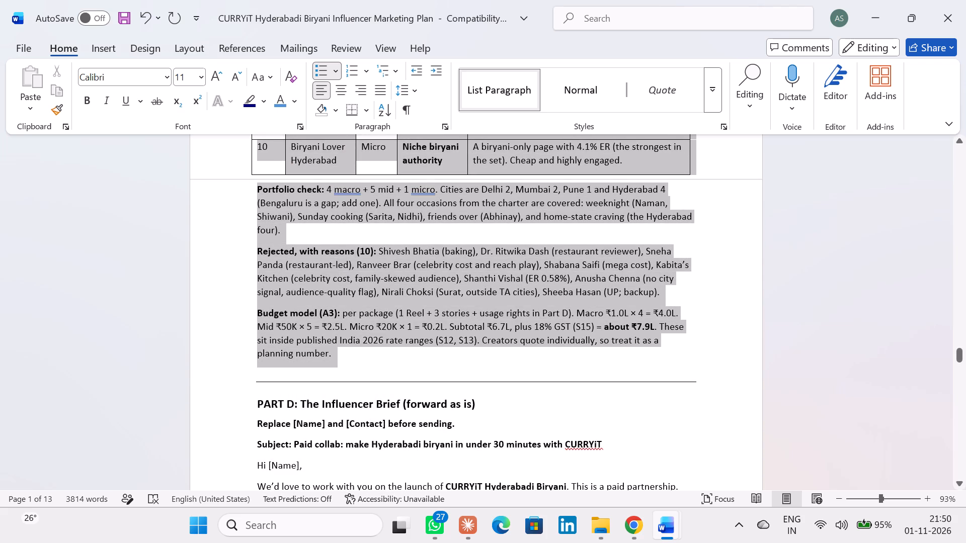
pyautogui.moveTo(384, 352); pyautogui.dragTo(292, 280)
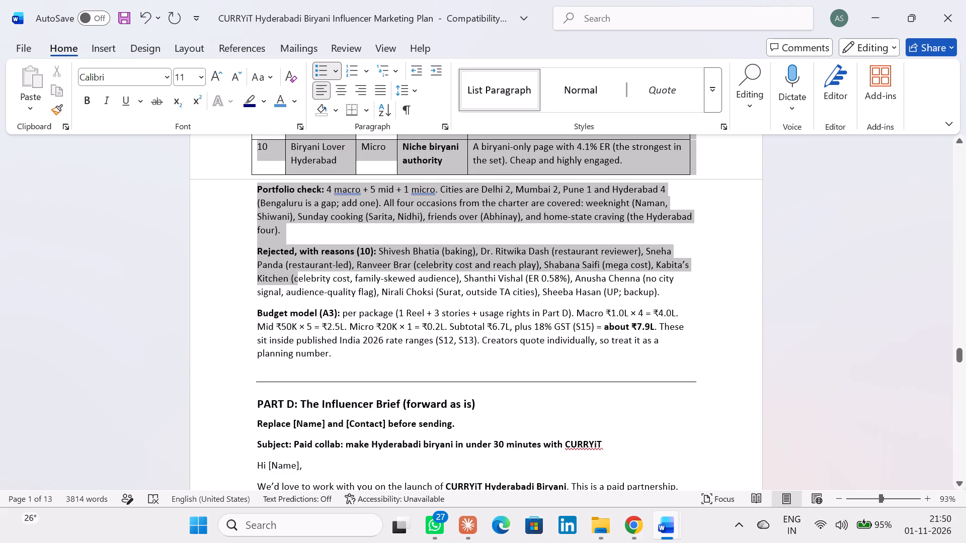
pyautogui.moveTo(292, 280); pyautogui.dragTo(587, 352)
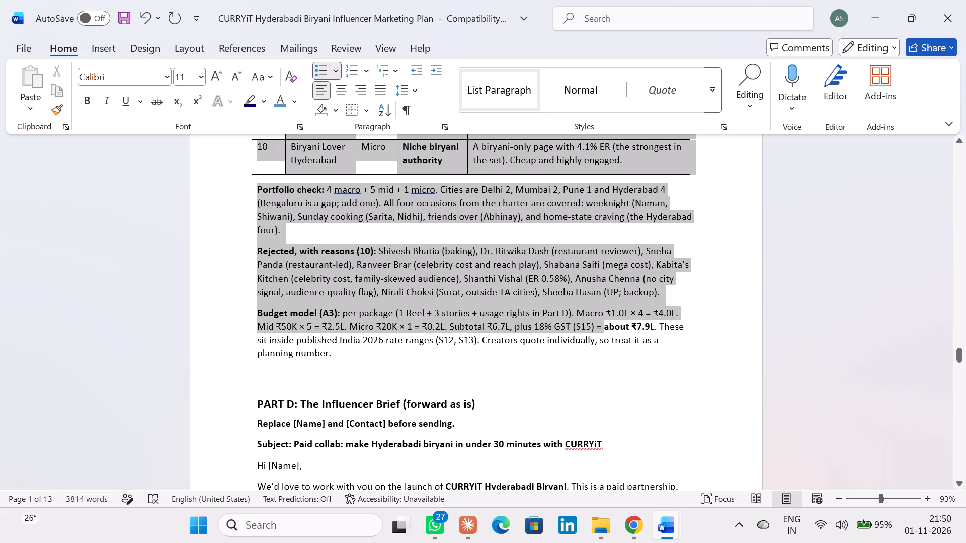
pyautogui.moveTo(587, 352); pyautogui.dragTo(503, 351)
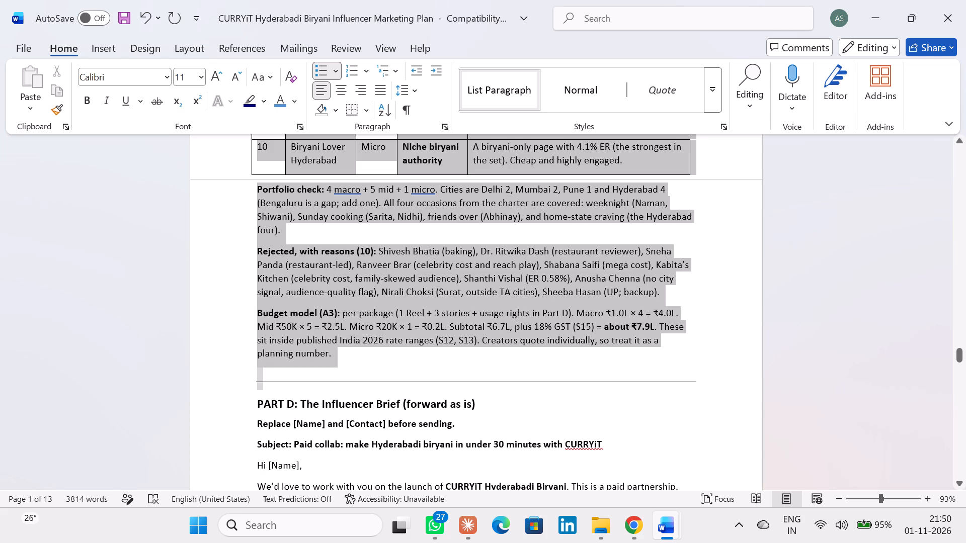
pyautogui.moveTo(503, 351); pyautogui.dragTo(482, 342)
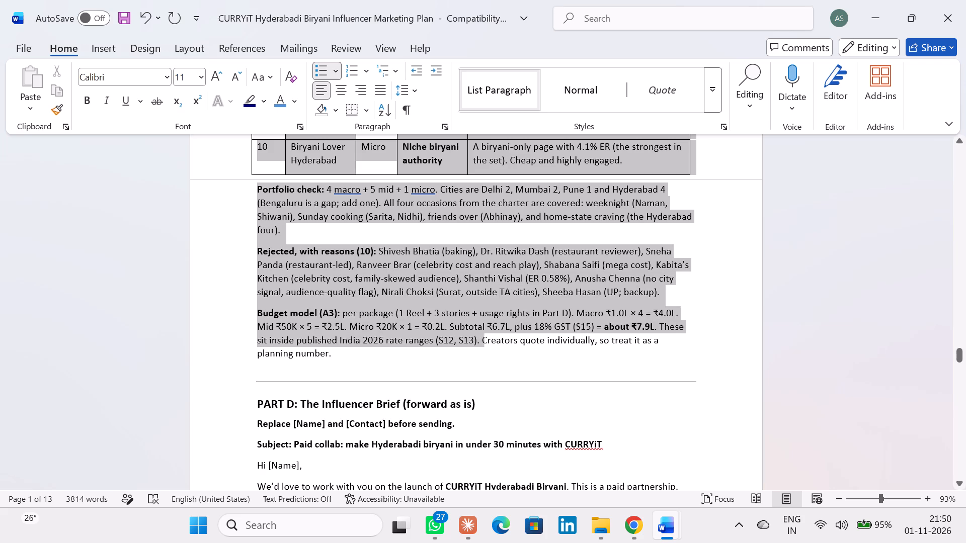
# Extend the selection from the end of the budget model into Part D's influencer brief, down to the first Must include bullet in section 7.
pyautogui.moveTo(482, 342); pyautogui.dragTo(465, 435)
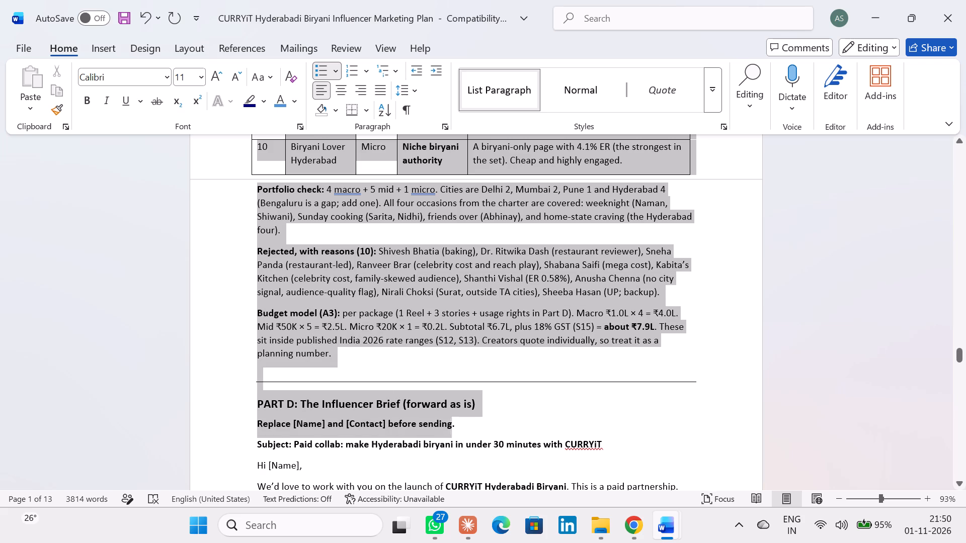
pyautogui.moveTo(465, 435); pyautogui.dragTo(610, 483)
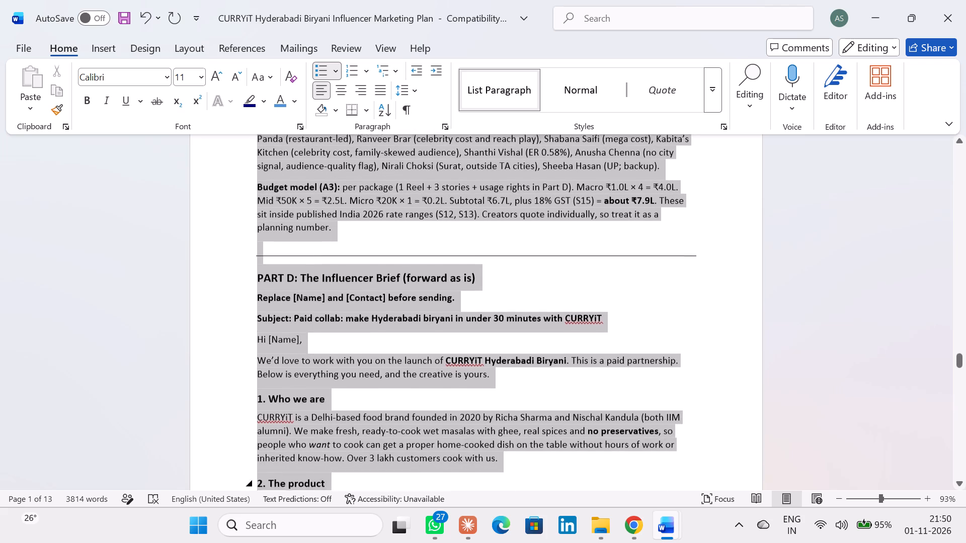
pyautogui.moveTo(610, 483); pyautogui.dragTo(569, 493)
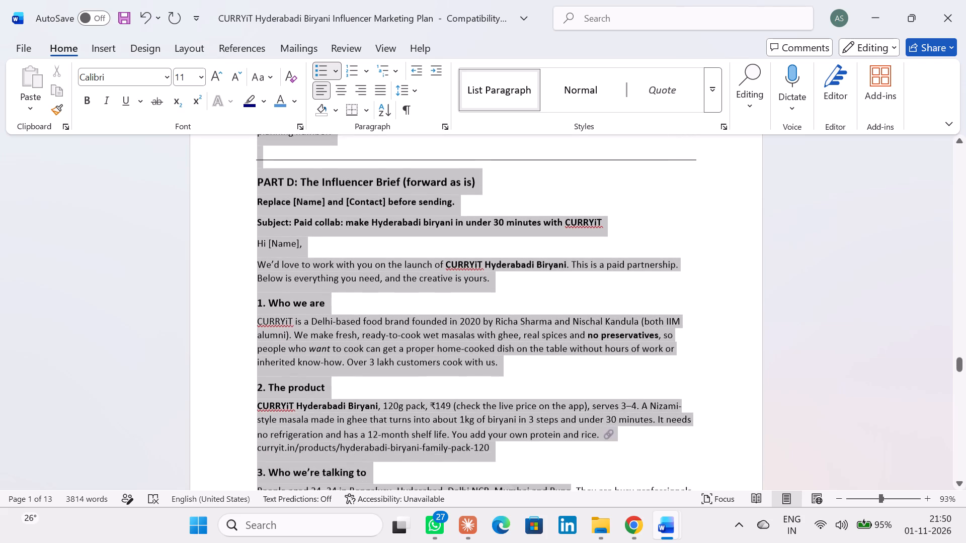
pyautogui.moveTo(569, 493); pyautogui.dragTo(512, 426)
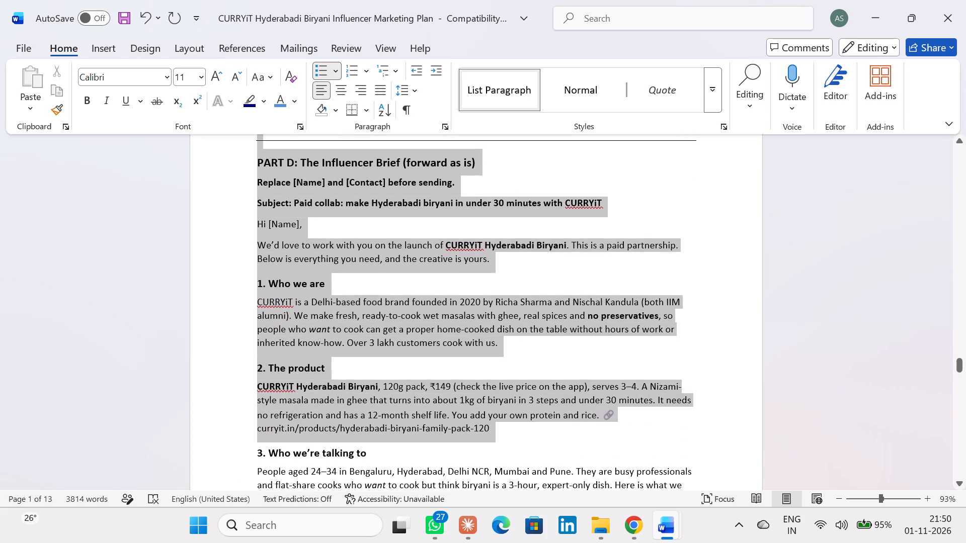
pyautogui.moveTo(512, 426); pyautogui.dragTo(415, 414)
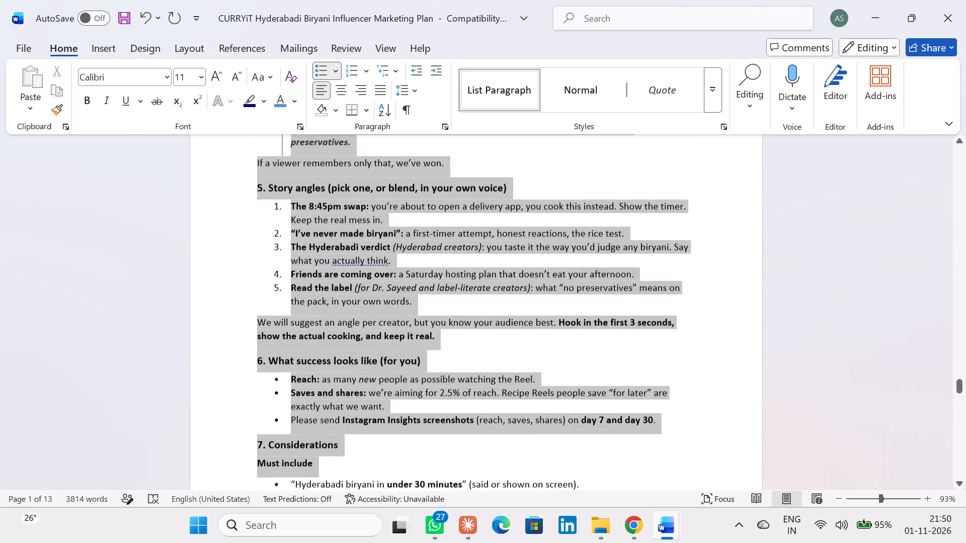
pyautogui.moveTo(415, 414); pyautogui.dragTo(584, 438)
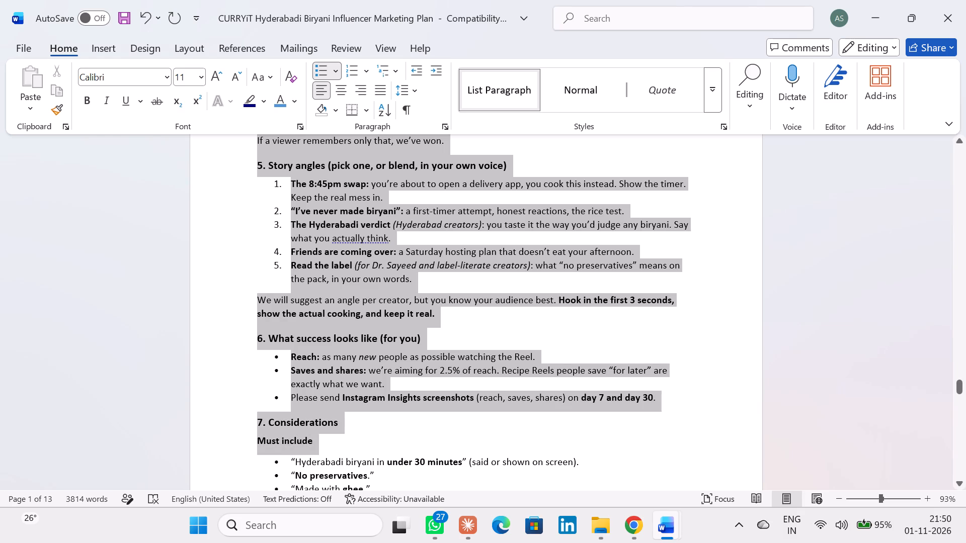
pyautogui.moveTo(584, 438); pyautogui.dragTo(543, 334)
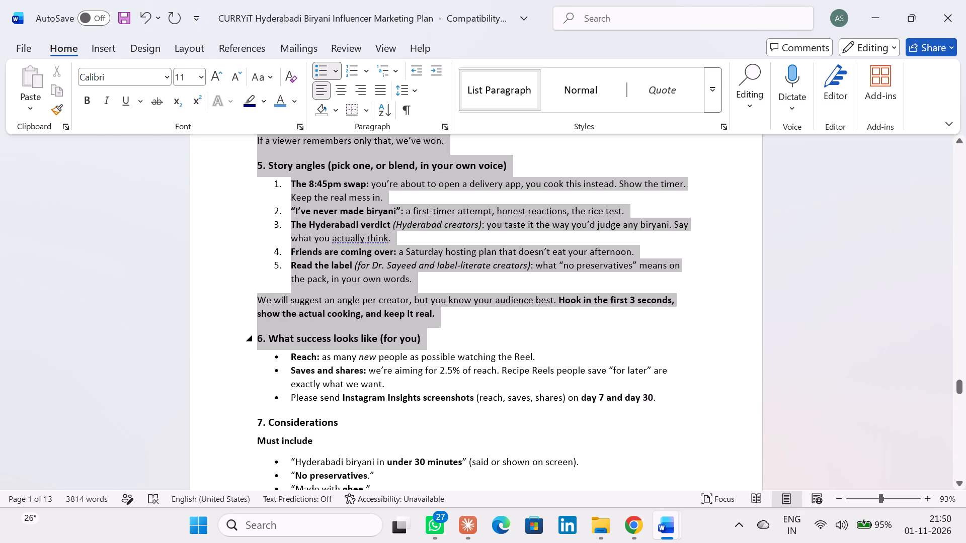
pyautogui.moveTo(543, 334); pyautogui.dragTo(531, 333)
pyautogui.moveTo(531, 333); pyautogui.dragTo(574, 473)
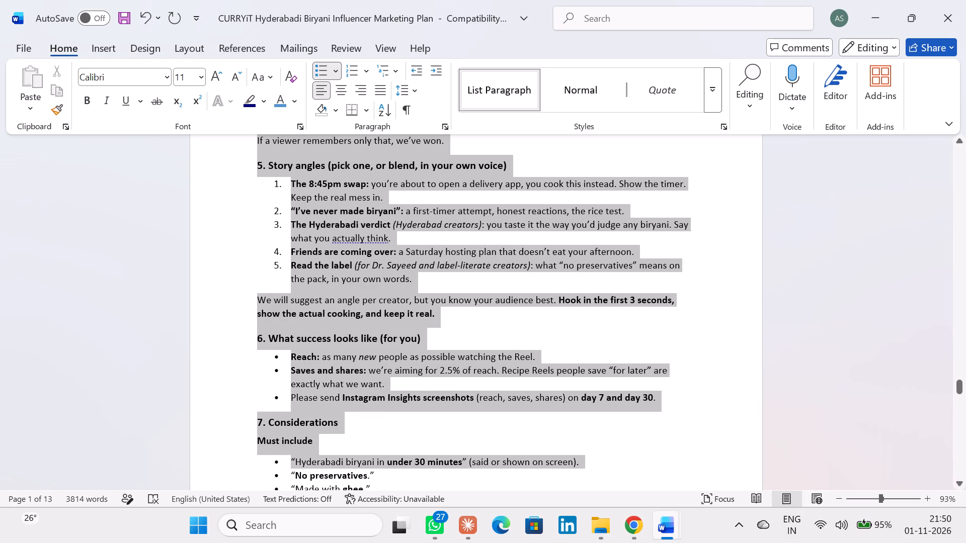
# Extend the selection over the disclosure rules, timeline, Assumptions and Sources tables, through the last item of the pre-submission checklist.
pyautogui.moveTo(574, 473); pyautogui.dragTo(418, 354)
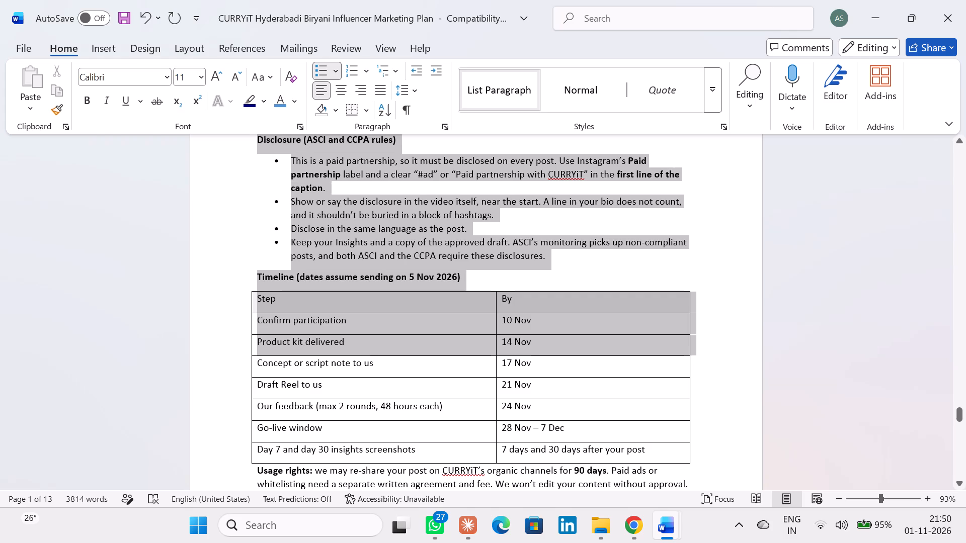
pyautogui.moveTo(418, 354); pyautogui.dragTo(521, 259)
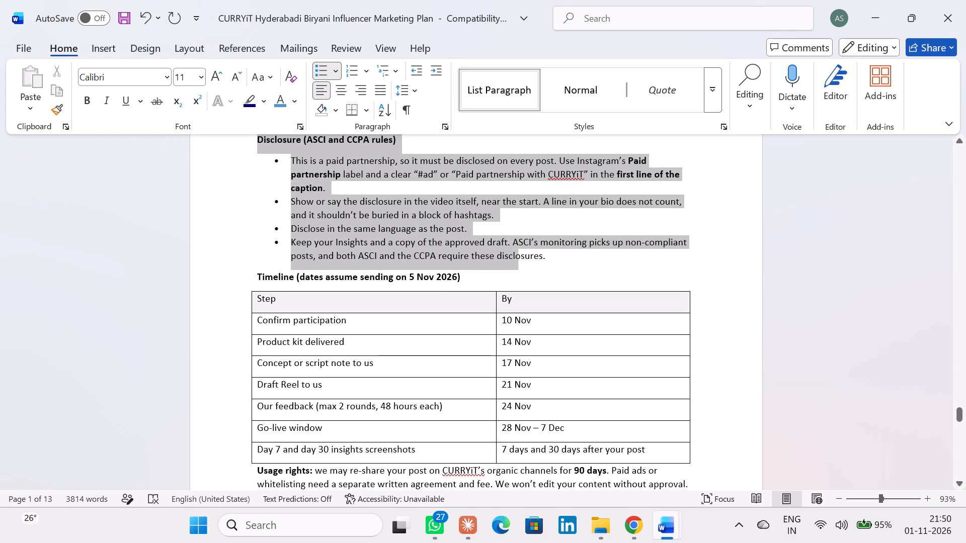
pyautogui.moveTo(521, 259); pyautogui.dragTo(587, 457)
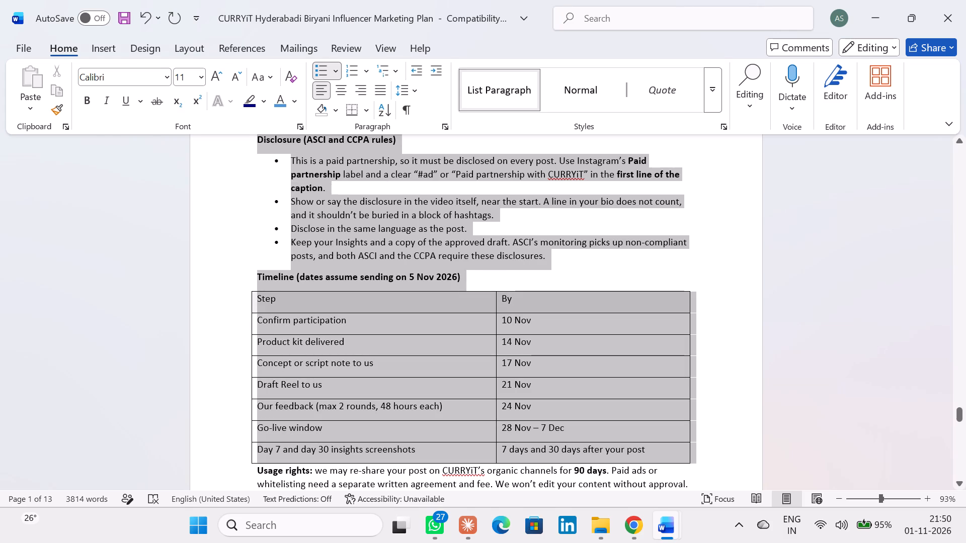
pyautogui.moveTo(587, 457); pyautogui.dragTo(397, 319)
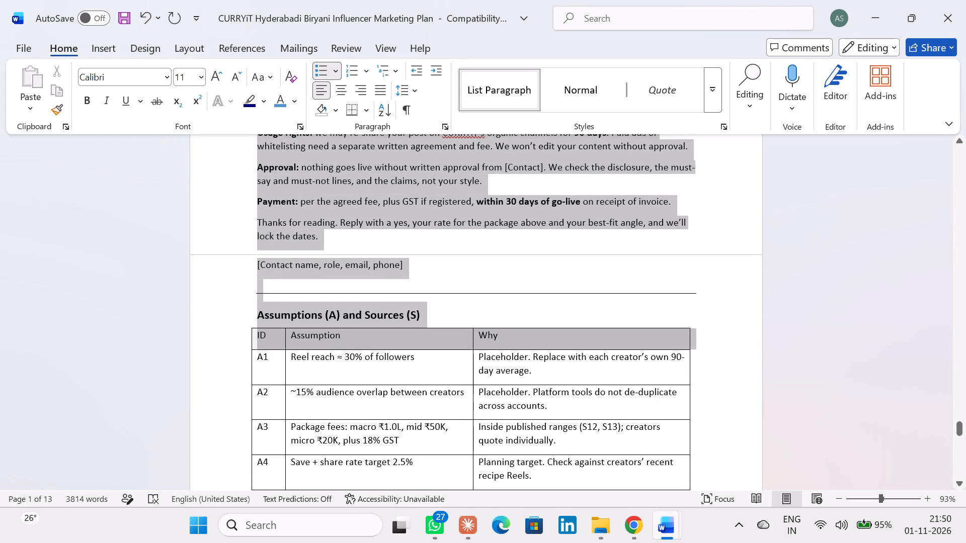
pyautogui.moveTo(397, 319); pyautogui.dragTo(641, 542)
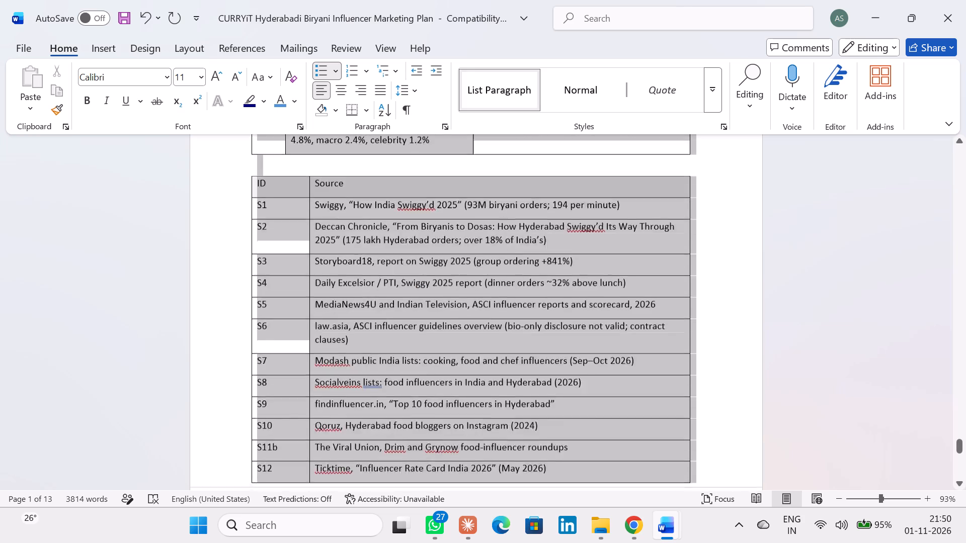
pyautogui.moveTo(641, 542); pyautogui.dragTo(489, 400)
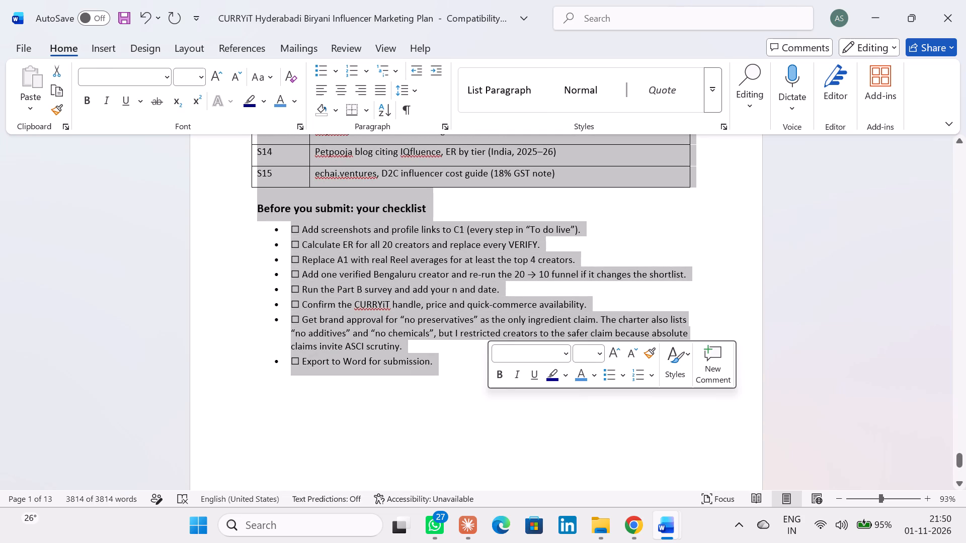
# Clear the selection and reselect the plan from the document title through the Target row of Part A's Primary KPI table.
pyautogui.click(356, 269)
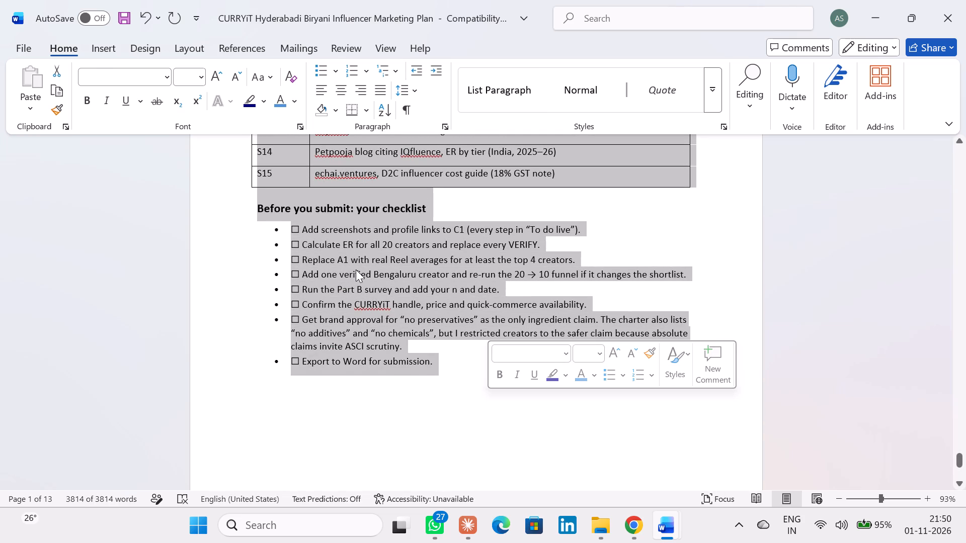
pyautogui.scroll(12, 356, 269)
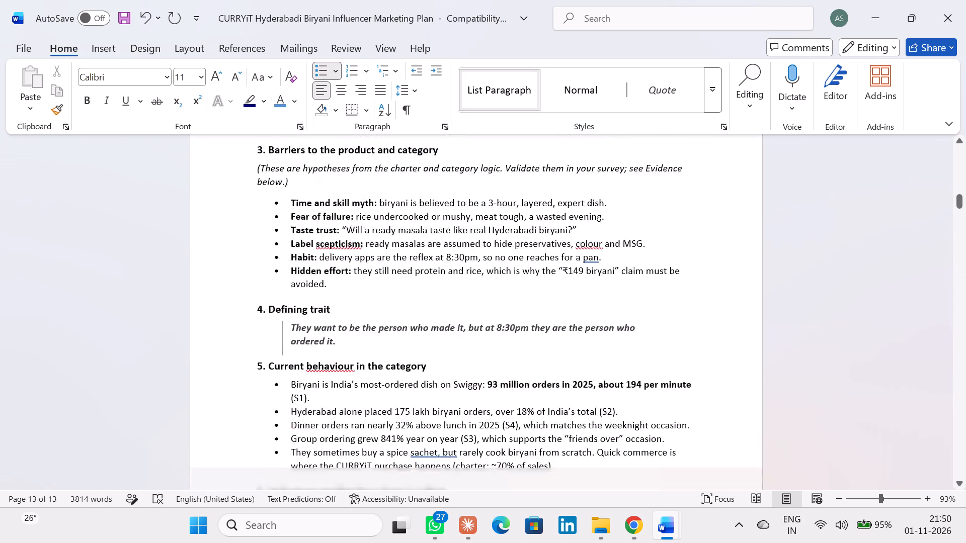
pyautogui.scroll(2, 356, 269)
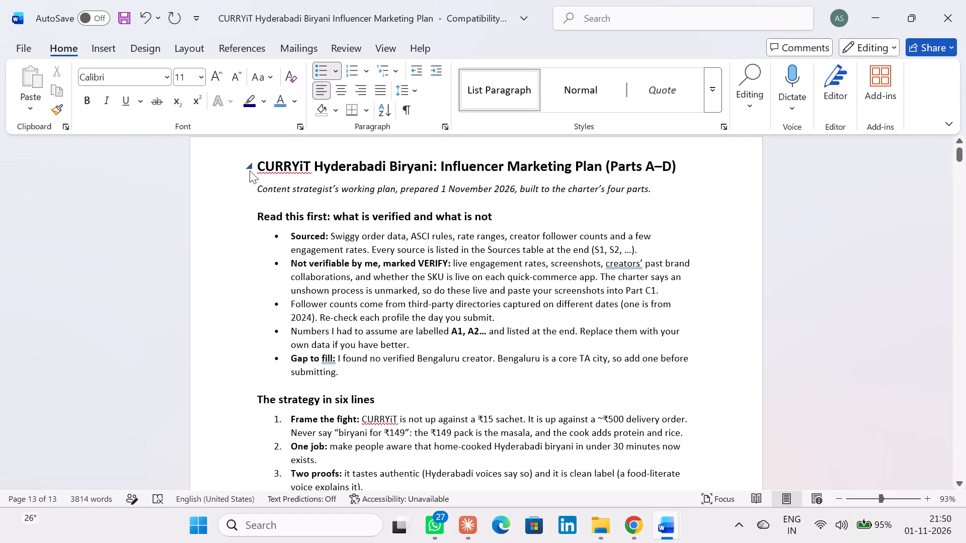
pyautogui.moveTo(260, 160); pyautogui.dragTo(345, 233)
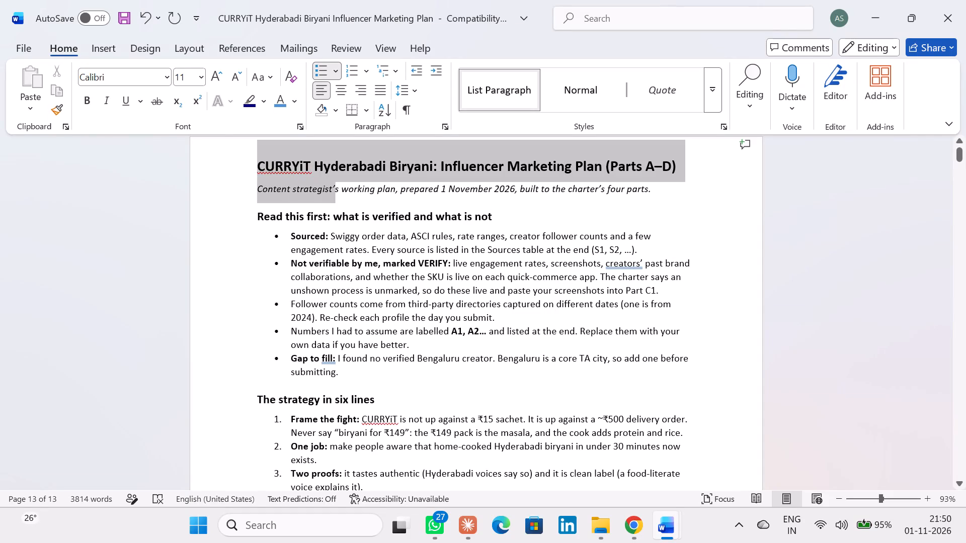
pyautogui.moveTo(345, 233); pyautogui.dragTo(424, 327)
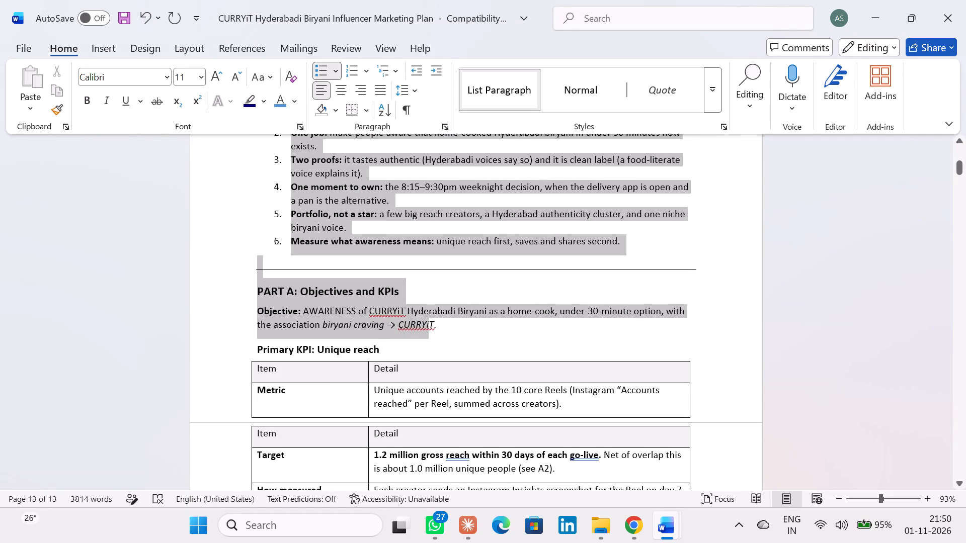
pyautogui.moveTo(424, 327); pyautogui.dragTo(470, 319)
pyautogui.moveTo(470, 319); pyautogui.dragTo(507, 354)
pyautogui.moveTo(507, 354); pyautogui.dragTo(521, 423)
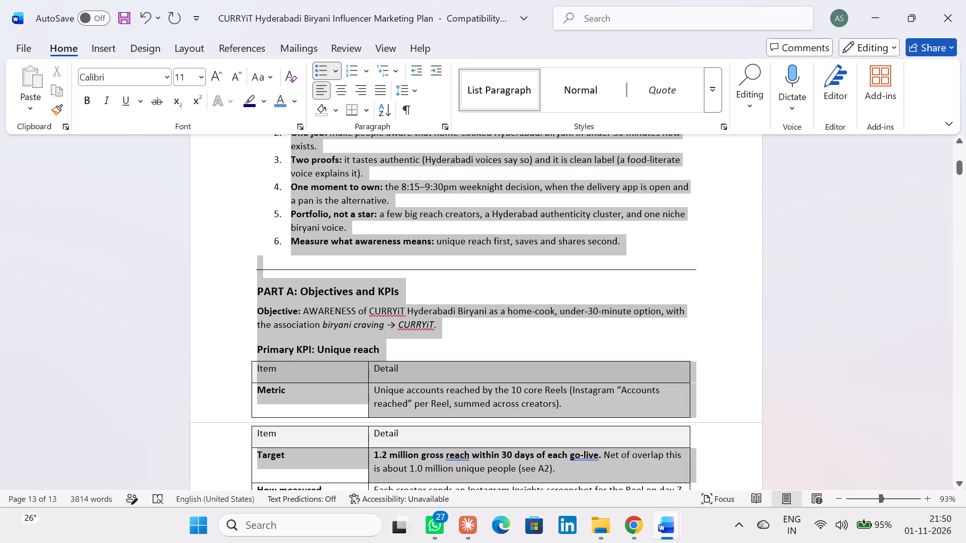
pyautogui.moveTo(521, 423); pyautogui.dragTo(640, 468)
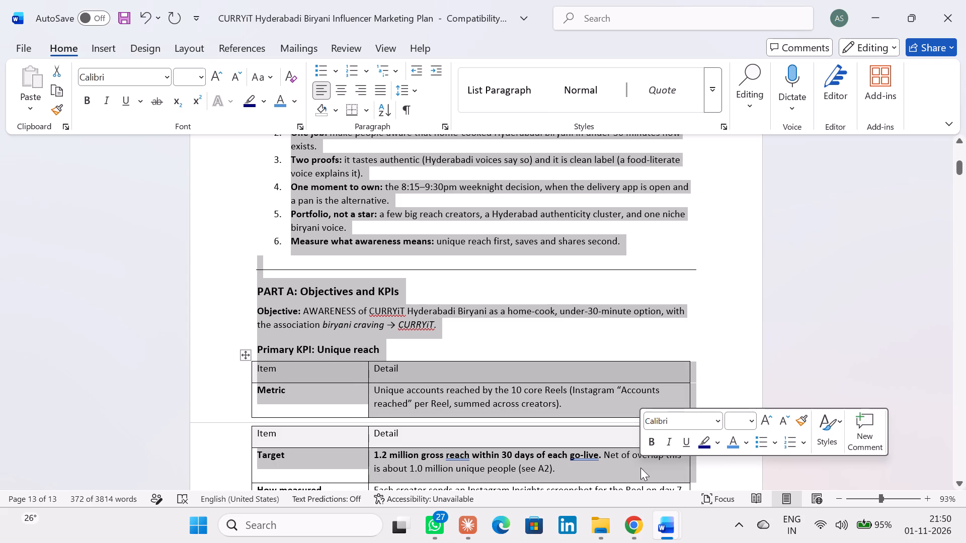
# Replace the selection with the Primary KPI table's Target, How measured and Why this KPI rows plus the "How the target was built" heading.
pyautogui.scroll(-1, 640, 468)
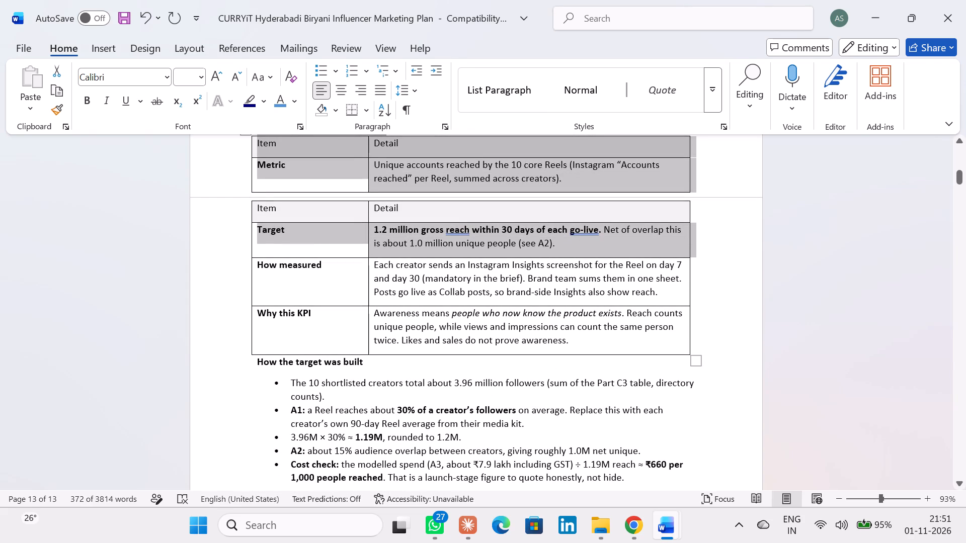
pyautogui.scroll(-2, 640, 468)
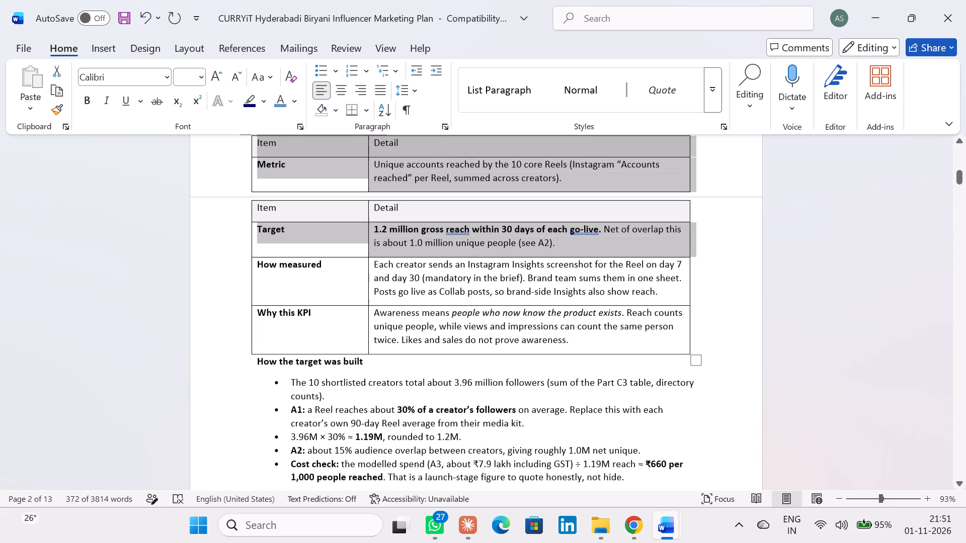
pyautogui.scroll(-1, 640, 468)
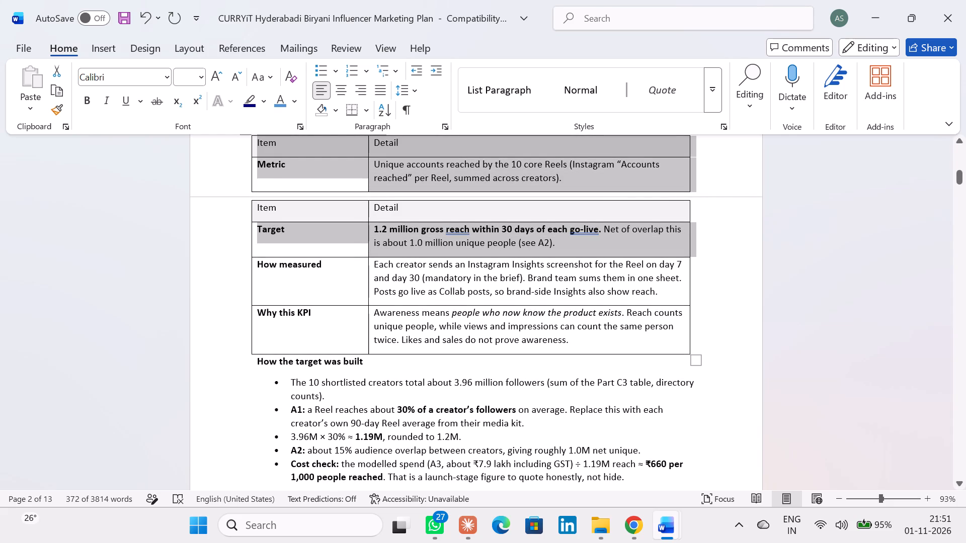
pyautogui.click(333, 302)
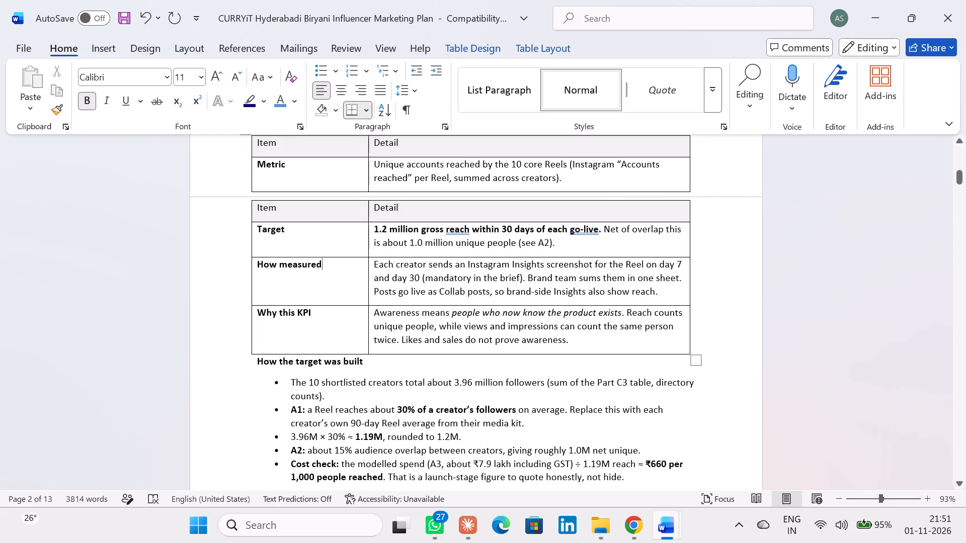
pyautogui.moveTo(259, 230); pyautogui.dragTo(341, 273)
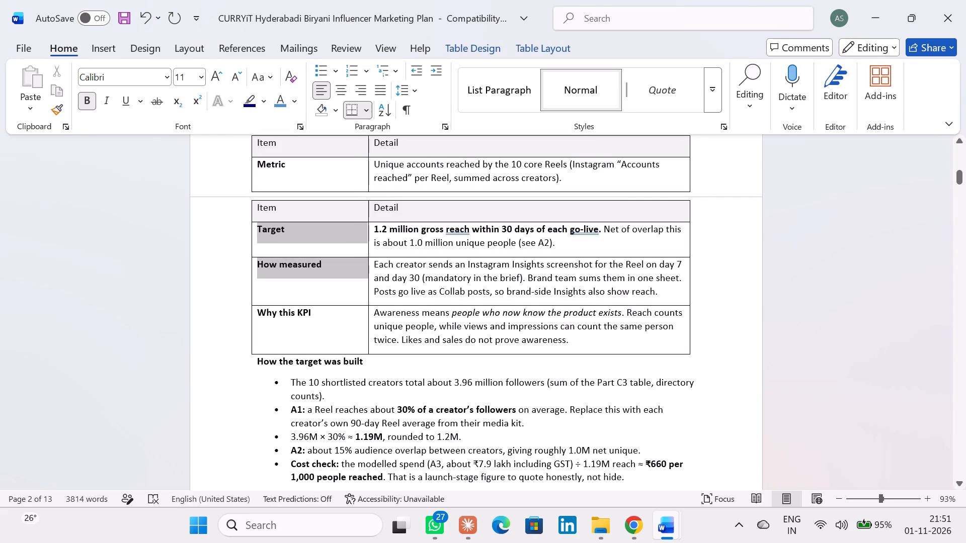
pyautogui.moveTo(341, 273); pyautogui.dragTo(413, 238)
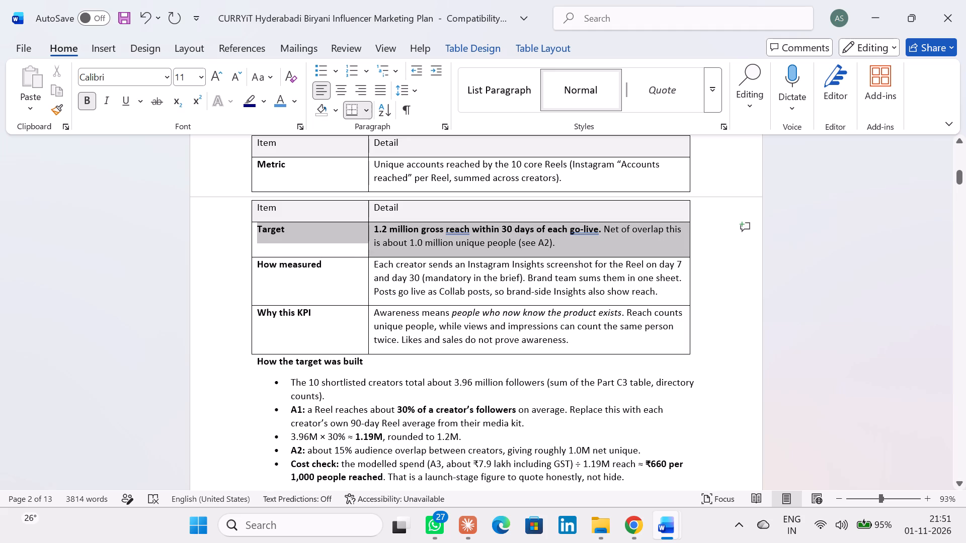
pyautogui.moveTo(413, 238); pyautogui.dragTo(601, 352)
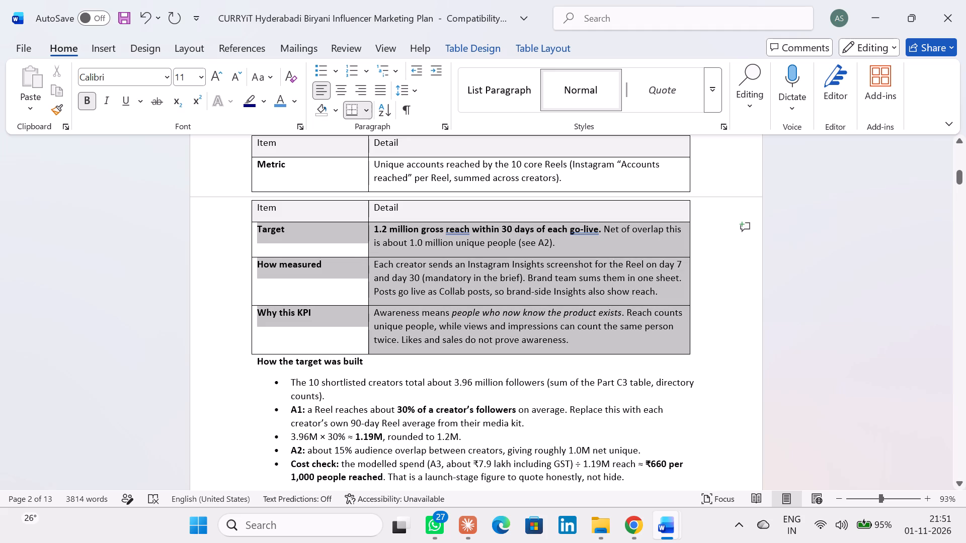
pyautogui.moveTo(601, 352); pyautogui.dragTo(633, 342)
pyautogui.moveTo(633, 342); pyautogui.dragTo(659, 388)
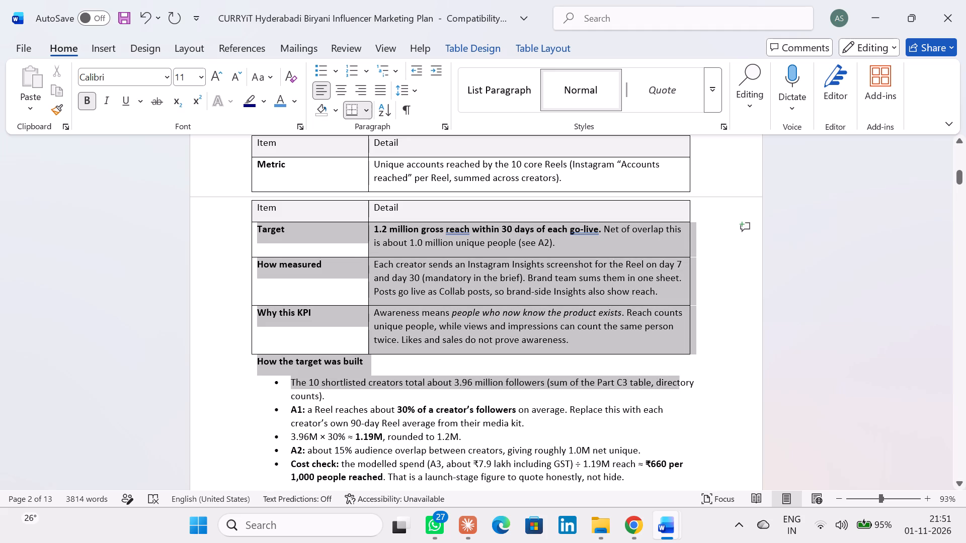
pyautogui.moveTo(659, 388); pyautogui.dragTo(352, 264)
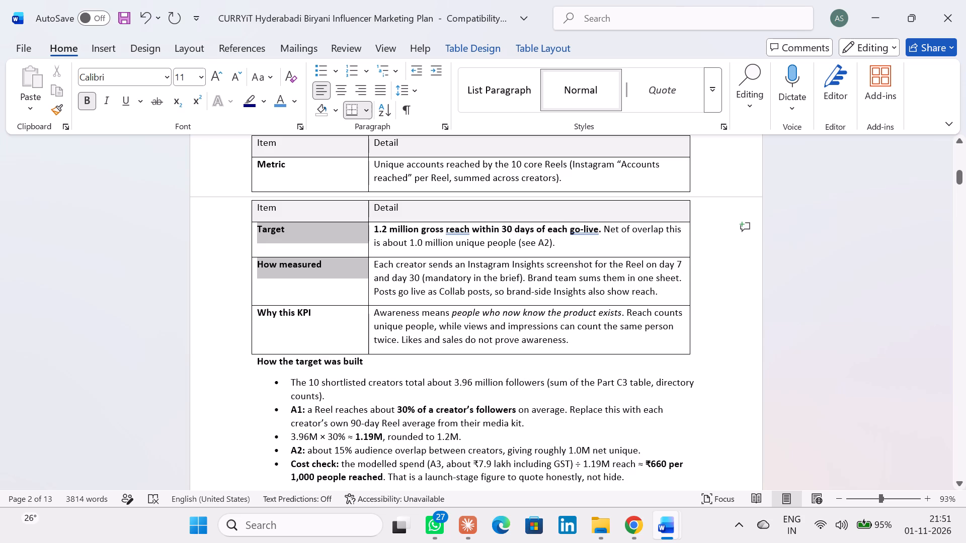
pyautogui.moveTo(352, 264); pyautogui.dragTo(565, 361)
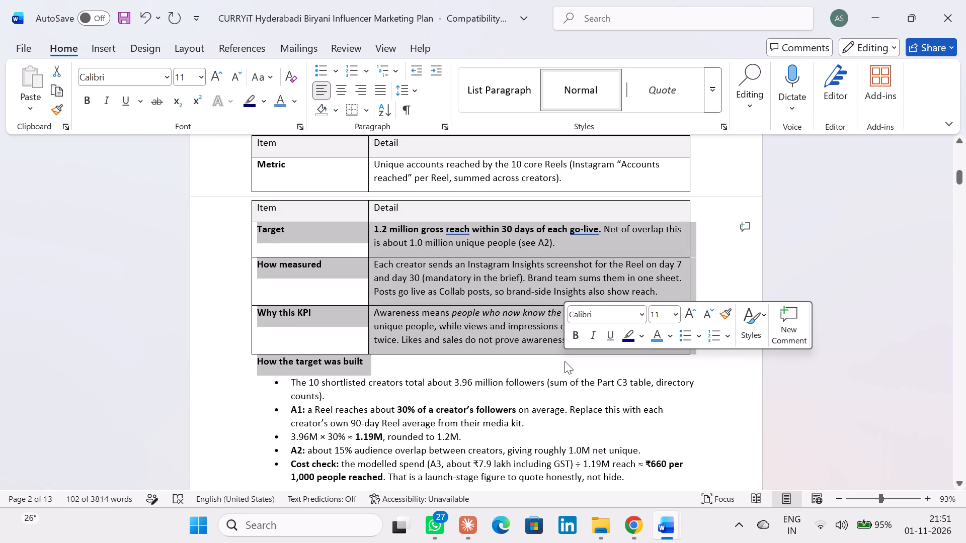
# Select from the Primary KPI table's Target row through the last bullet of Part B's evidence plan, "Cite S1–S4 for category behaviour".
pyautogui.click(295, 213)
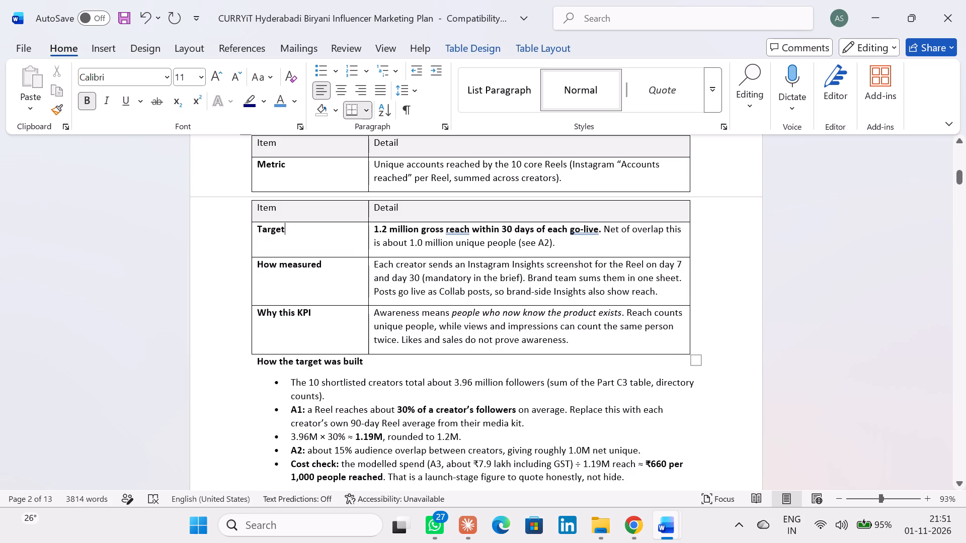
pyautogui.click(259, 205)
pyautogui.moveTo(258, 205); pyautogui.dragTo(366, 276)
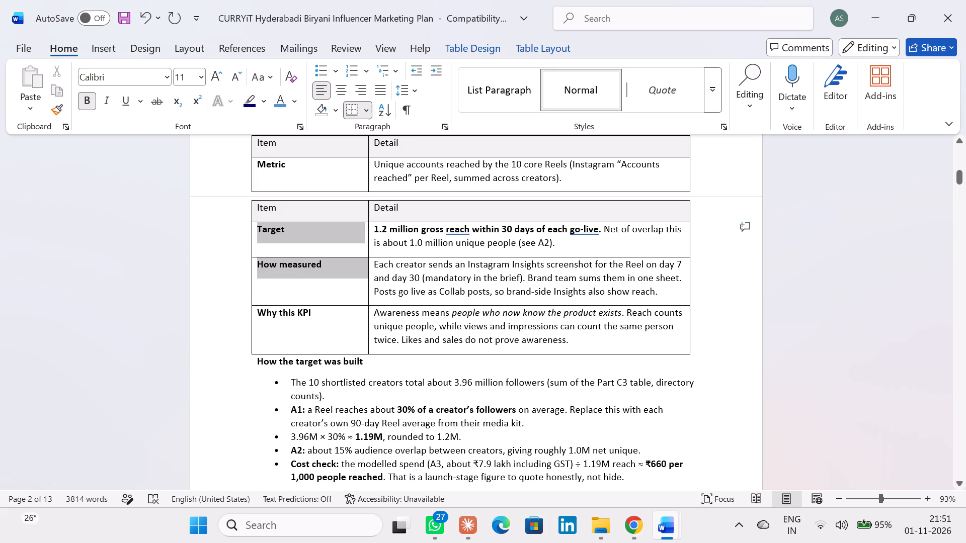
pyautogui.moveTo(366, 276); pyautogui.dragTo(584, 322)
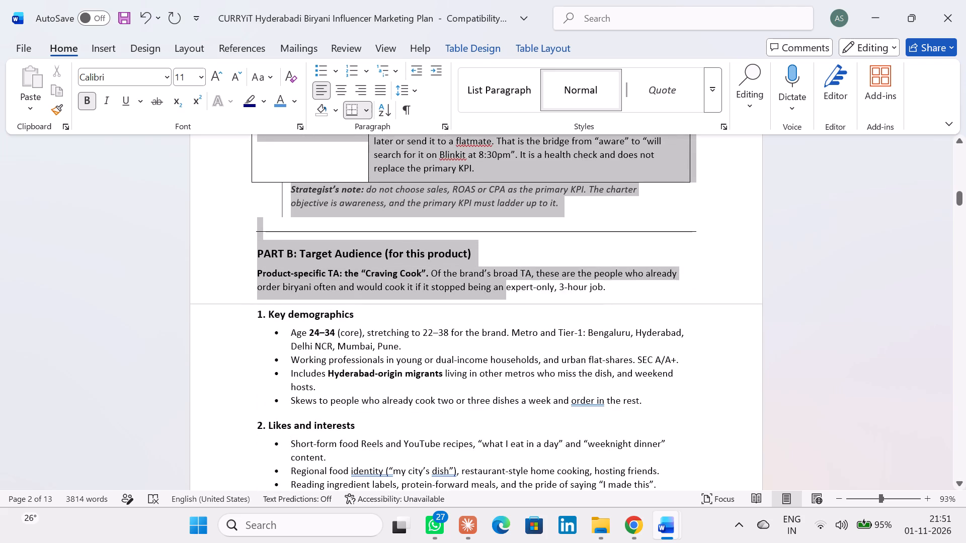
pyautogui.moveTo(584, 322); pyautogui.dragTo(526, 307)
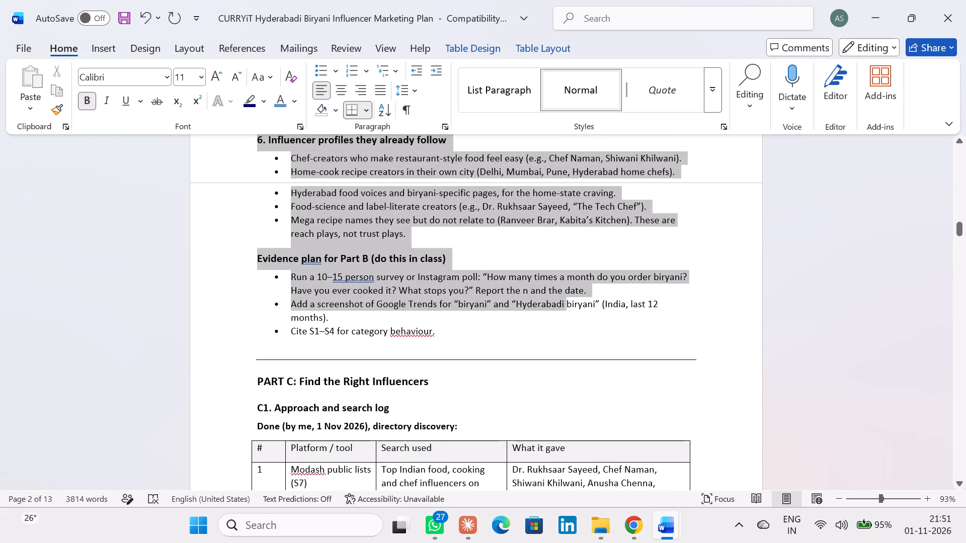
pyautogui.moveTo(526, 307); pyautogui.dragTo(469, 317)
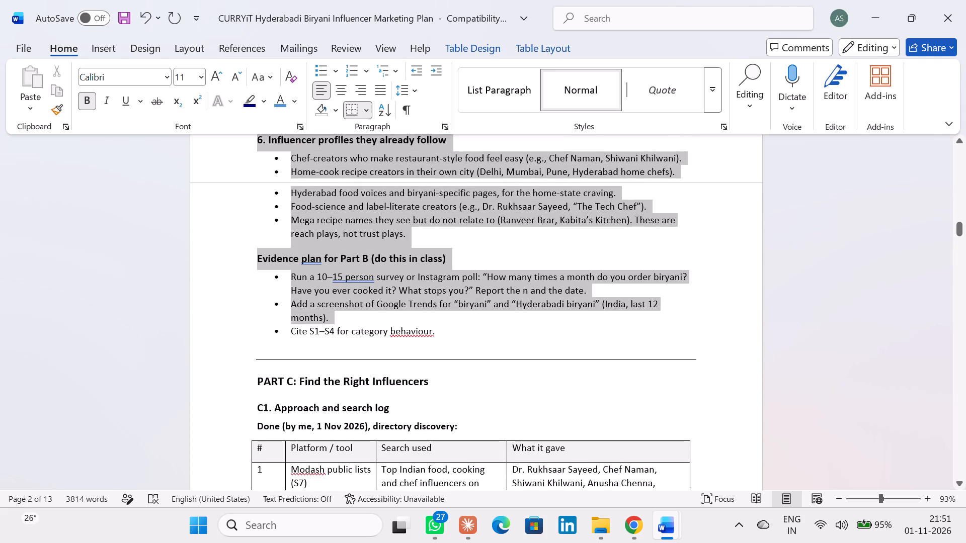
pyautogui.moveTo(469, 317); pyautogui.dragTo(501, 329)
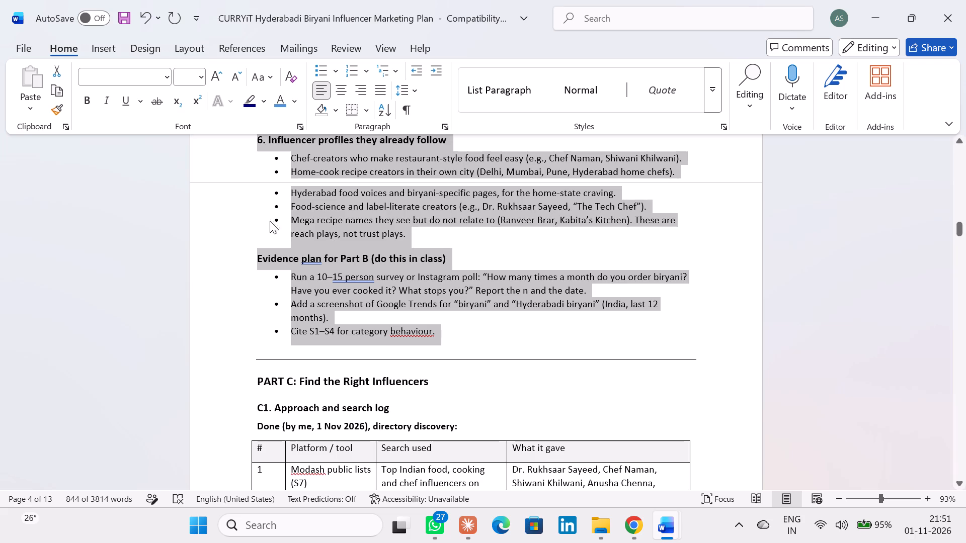
# Collapse the "Evidence plan for Part B (do this in class)" section and clear the selection.
pyautogui.click(246, 258)
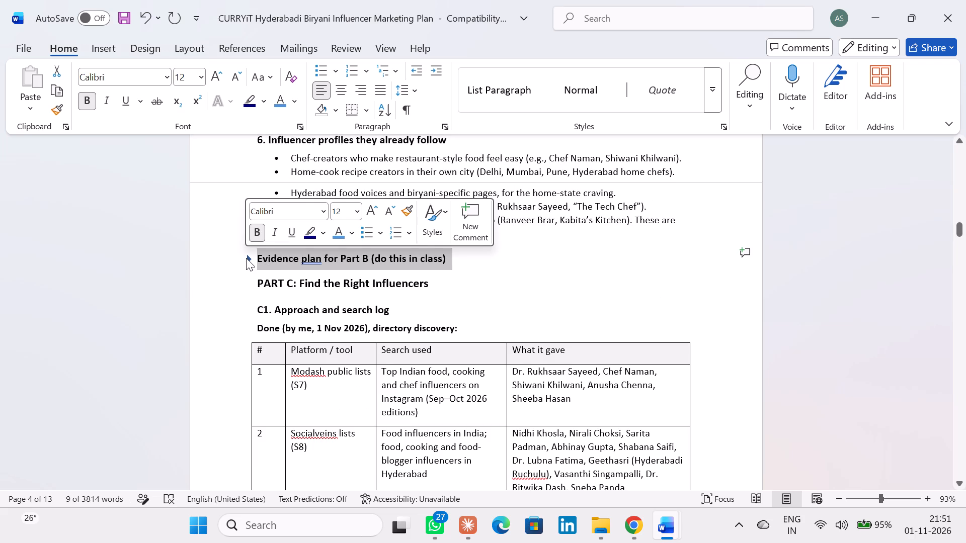
pyautogui.click(496, 298)
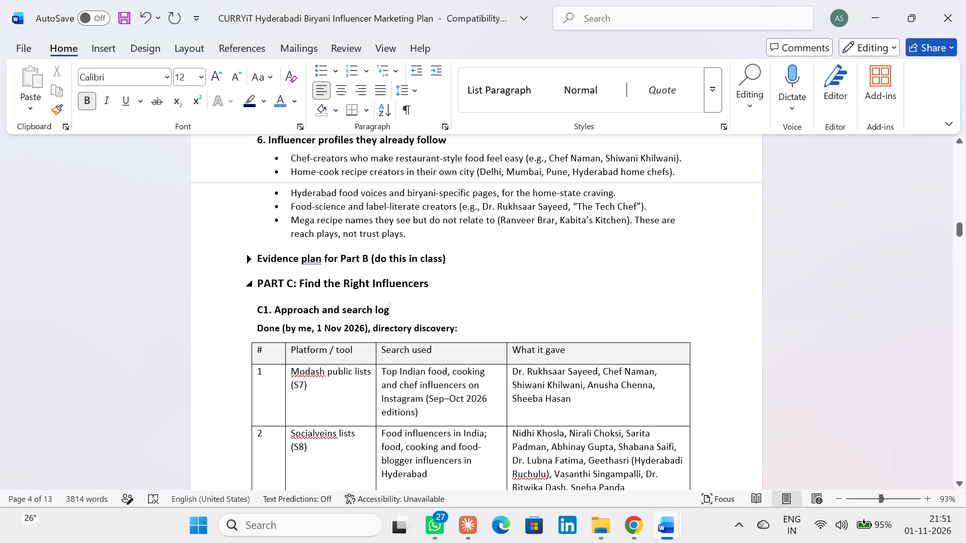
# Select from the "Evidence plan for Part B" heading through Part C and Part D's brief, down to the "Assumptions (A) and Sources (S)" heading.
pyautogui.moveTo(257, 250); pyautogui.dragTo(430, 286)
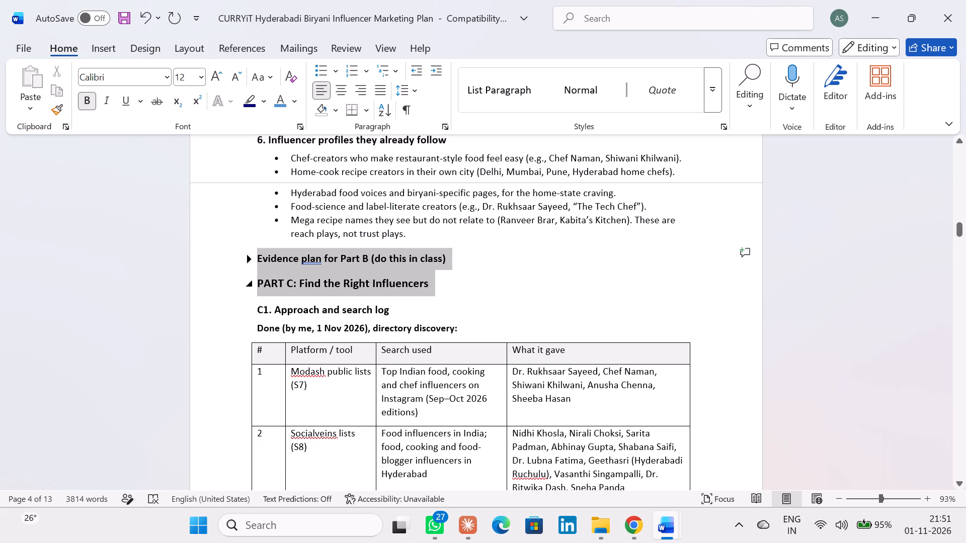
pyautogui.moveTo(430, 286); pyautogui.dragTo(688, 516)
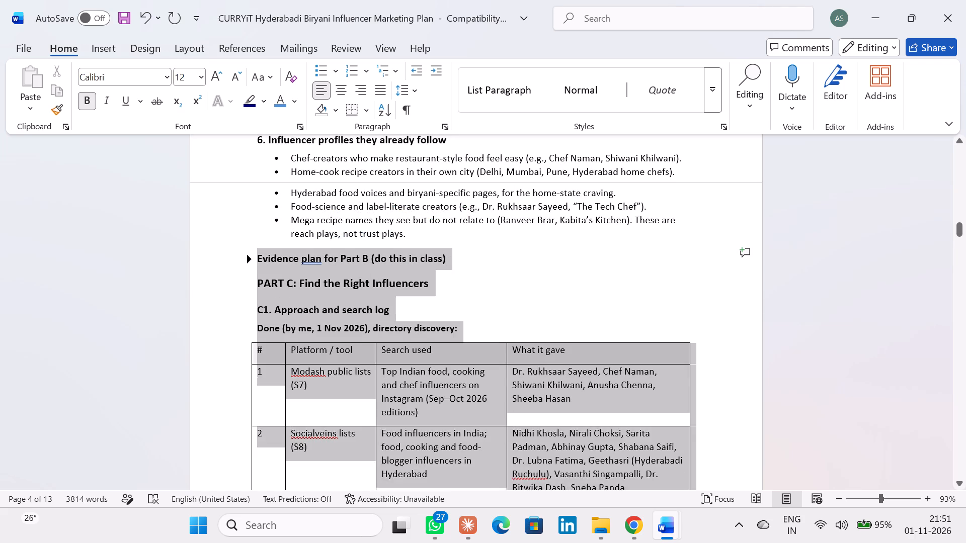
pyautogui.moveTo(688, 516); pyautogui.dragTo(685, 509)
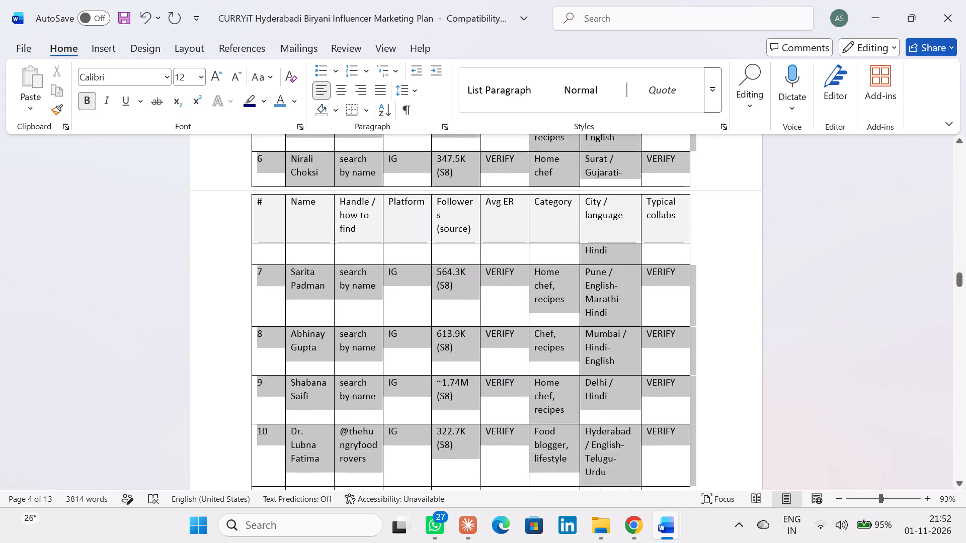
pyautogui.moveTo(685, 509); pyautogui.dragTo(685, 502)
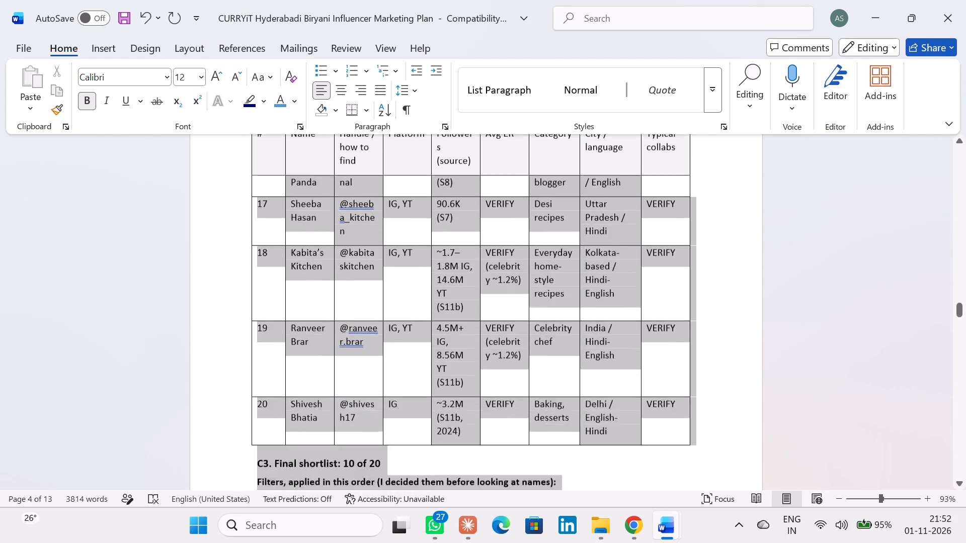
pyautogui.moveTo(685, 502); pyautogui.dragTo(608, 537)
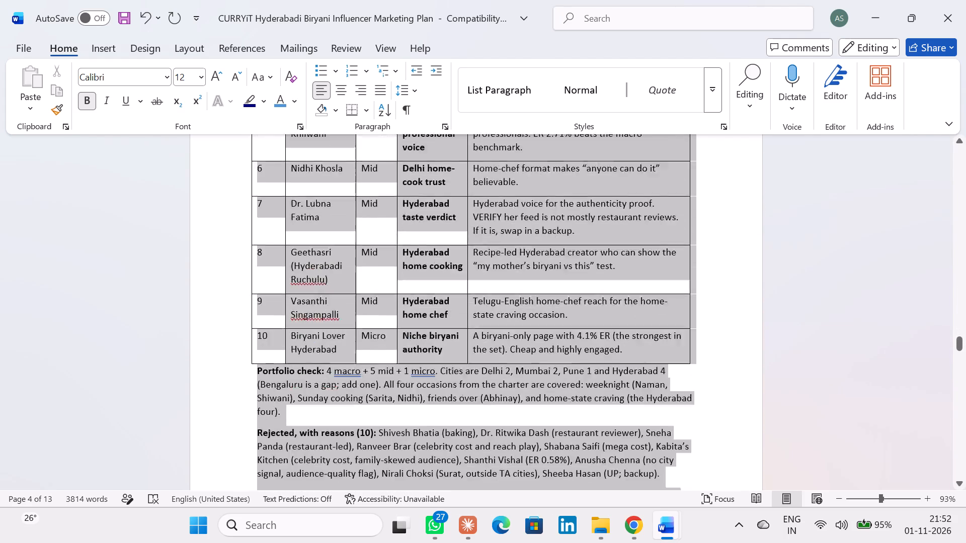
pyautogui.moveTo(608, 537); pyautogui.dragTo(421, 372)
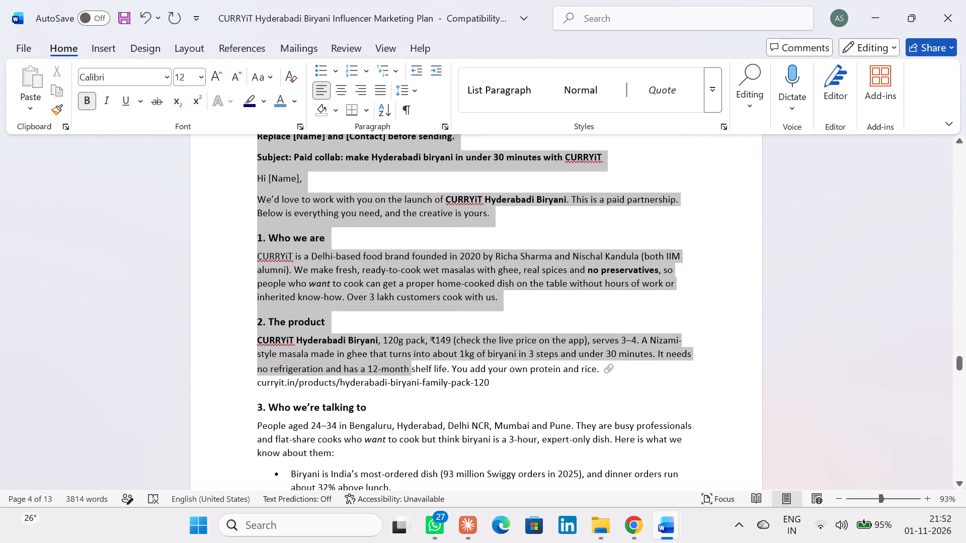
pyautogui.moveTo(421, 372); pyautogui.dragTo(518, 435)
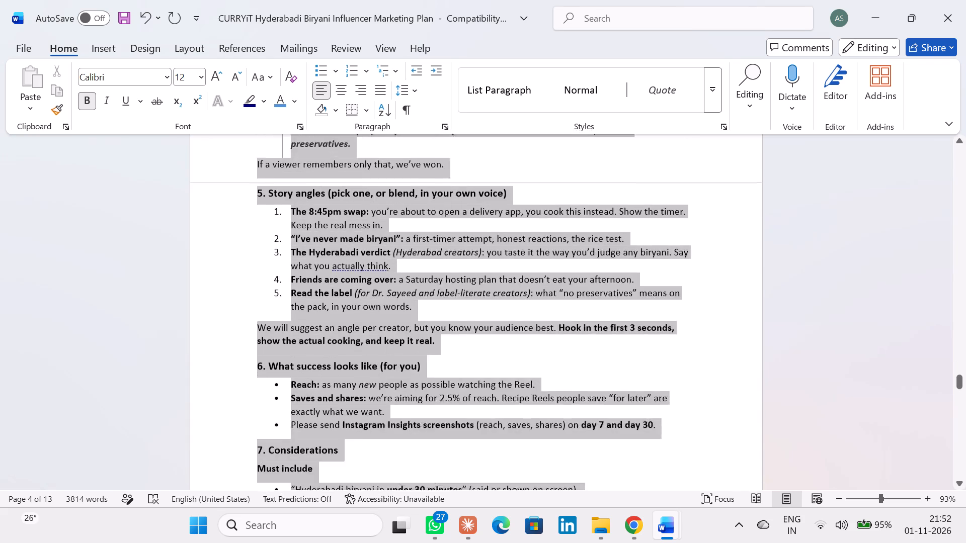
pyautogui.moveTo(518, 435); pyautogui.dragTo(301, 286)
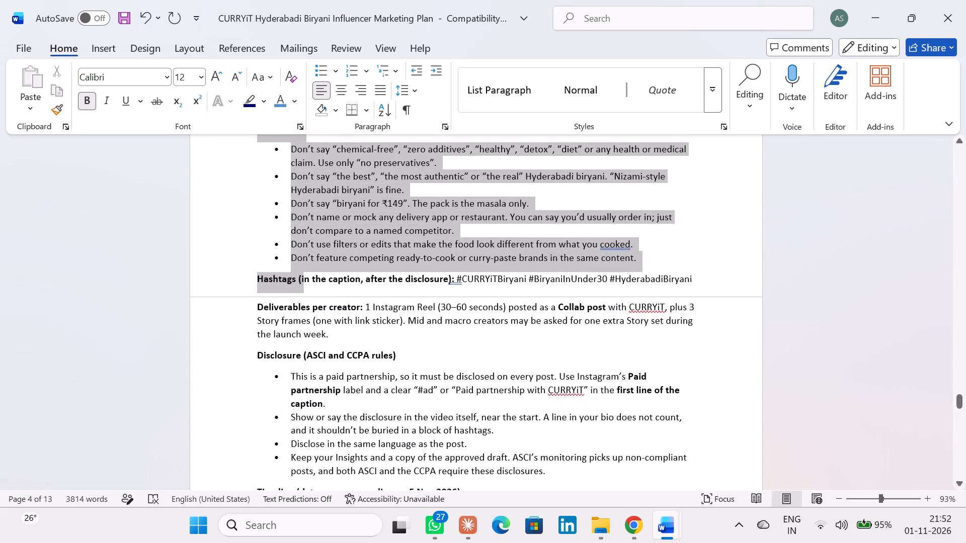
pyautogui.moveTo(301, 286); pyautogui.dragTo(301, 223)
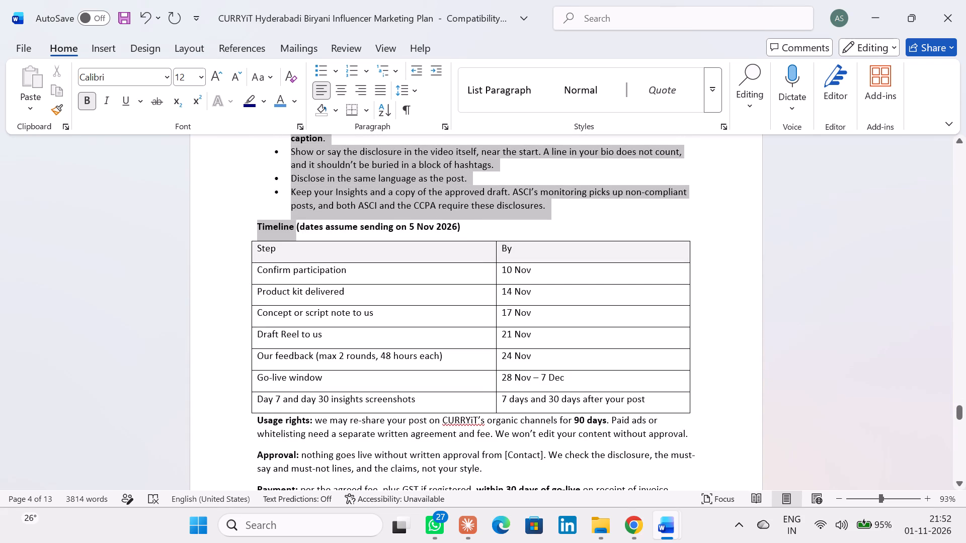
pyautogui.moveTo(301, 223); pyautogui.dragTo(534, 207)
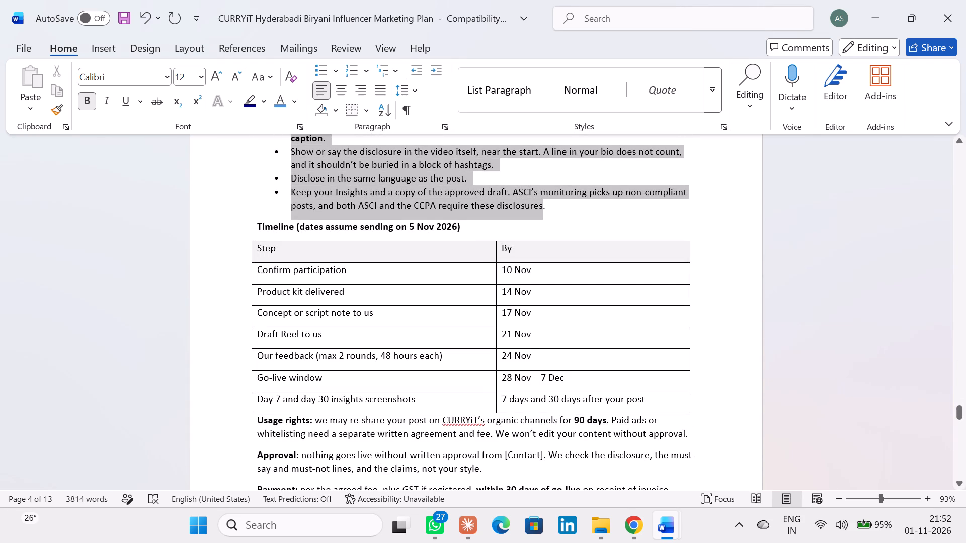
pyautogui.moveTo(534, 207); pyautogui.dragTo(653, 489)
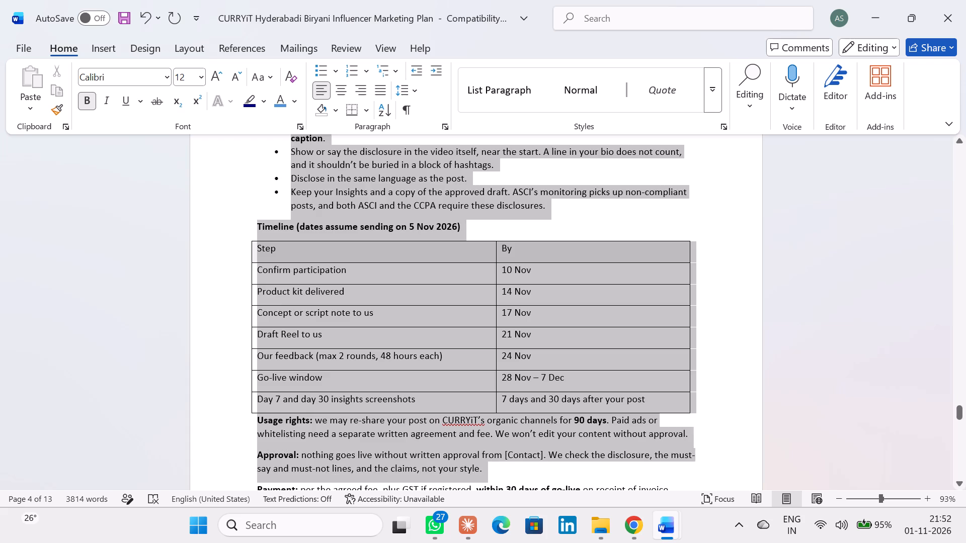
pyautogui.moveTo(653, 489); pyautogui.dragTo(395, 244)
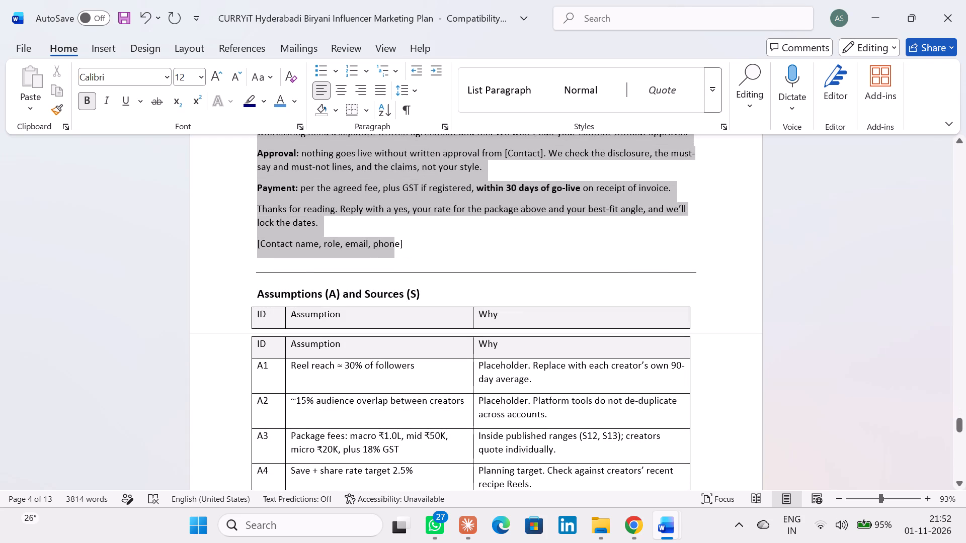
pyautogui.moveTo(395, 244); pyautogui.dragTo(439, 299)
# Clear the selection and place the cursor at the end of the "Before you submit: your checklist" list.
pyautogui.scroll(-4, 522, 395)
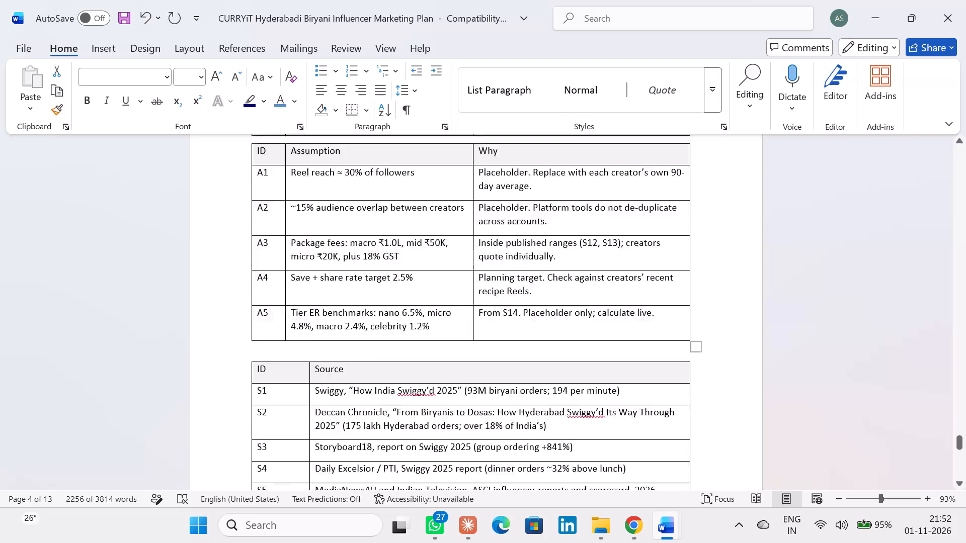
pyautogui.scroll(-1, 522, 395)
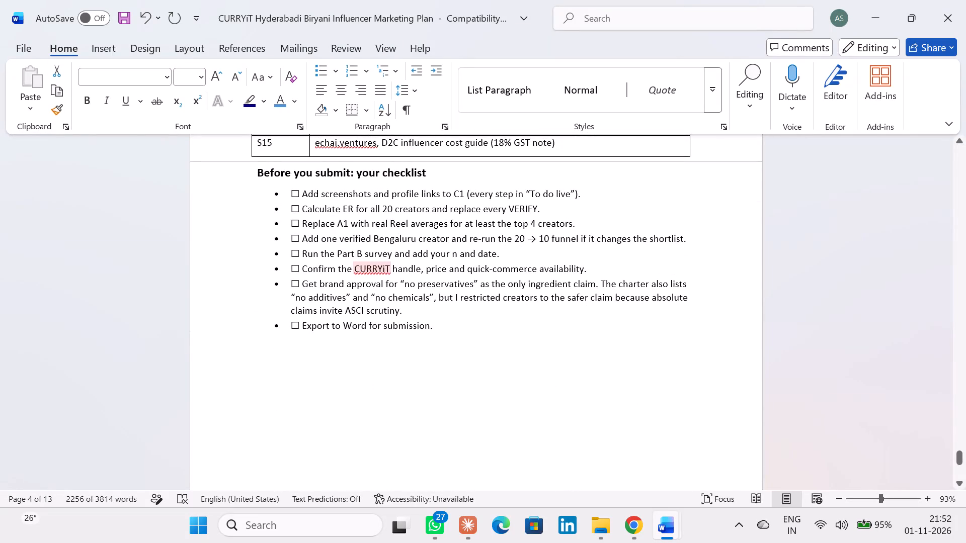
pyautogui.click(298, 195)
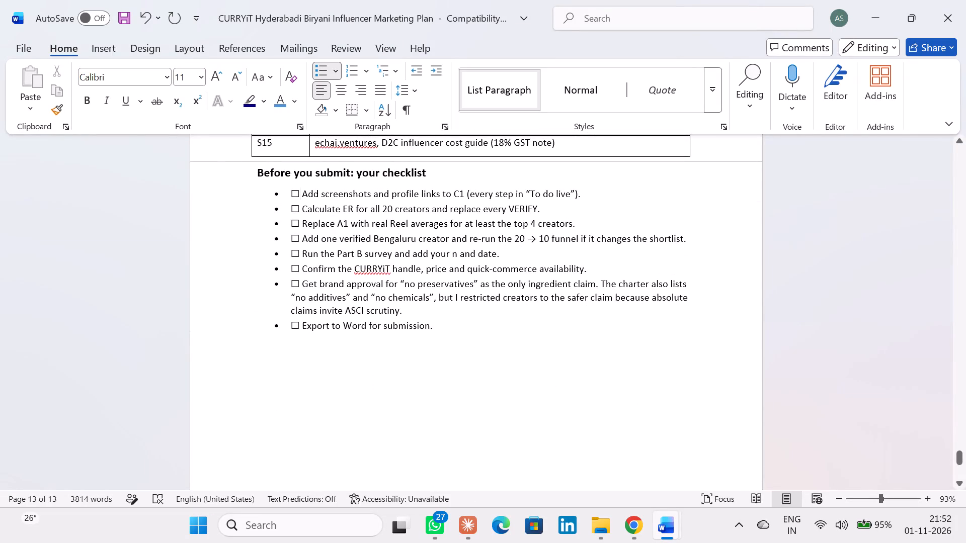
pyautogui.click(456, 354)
# Look back through the plan from the Sources table, past the Assumptions, timeline and disclosure rules, up to the document title.
pyautogui.scroll(2, 456, 354)
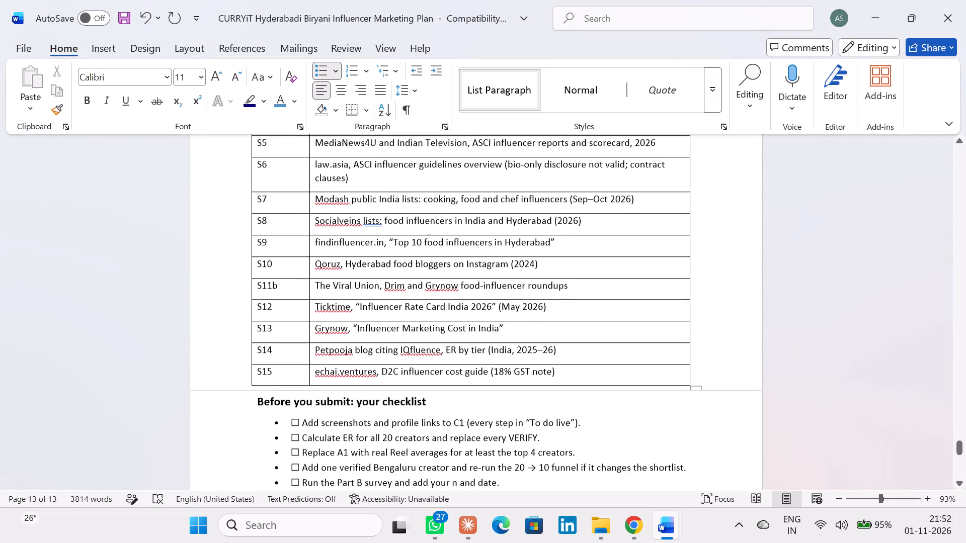
pyautogui.scroll(3, 456, 354)
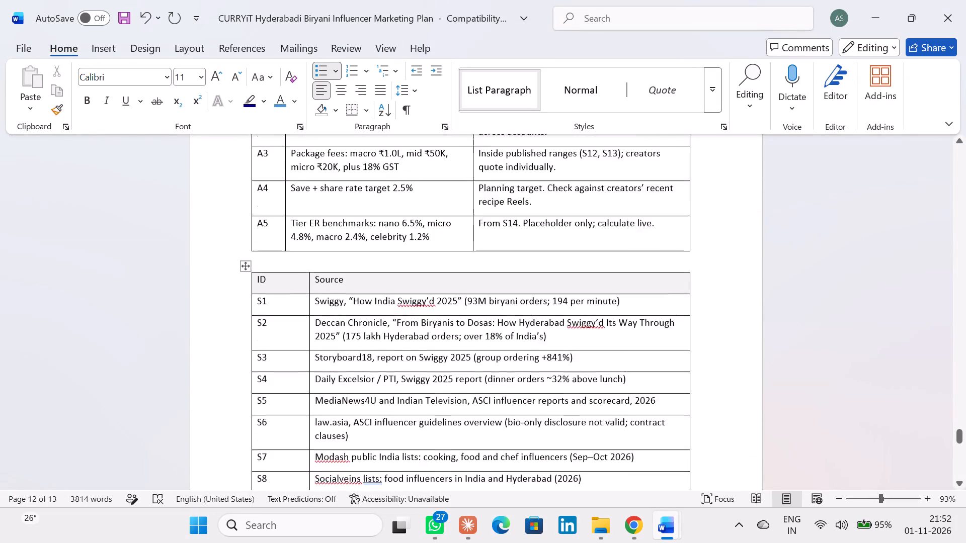
pyautogui.scroll(3, 456, 354)
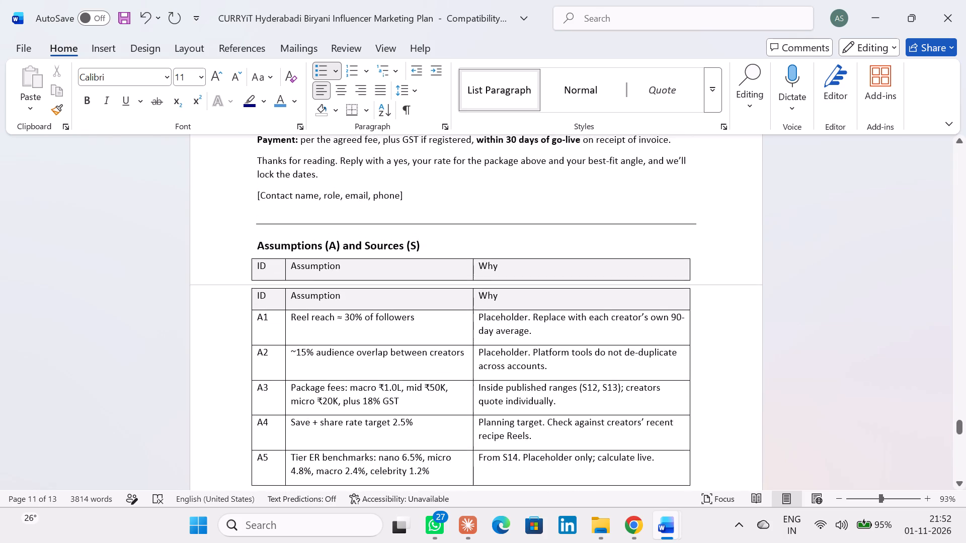
pyautogui.scroll(1, 456, 354)
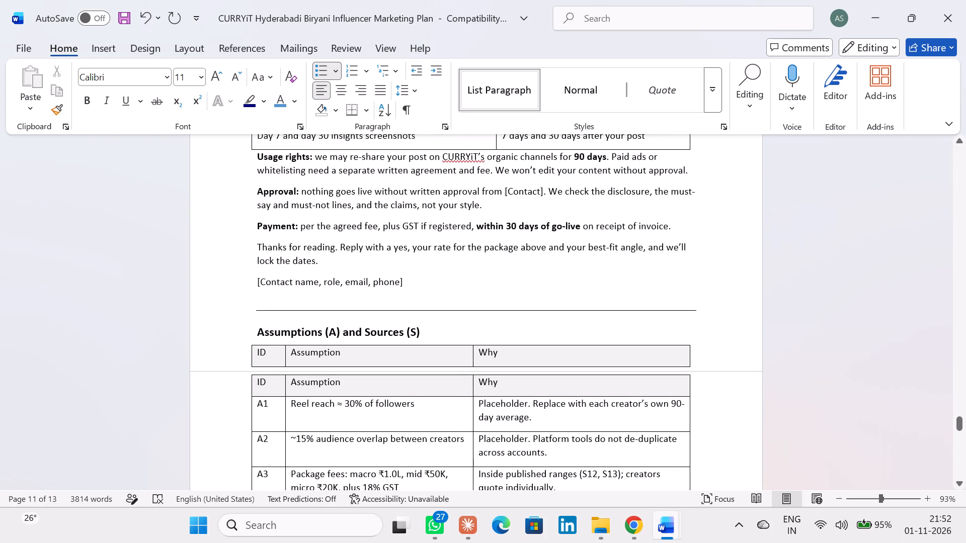
pyautogui.scroll(1, 456, 354)
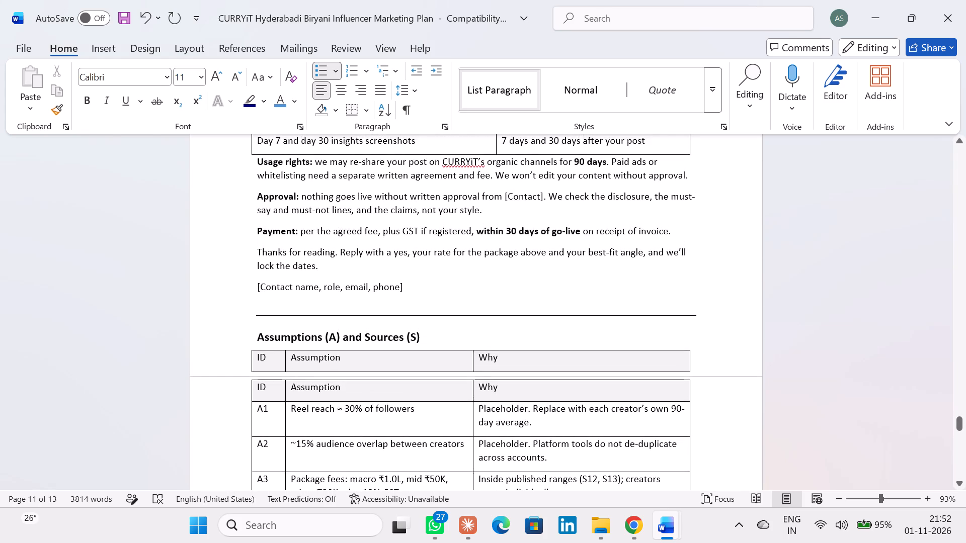
pyautogui.scroll(4, 456, 354)
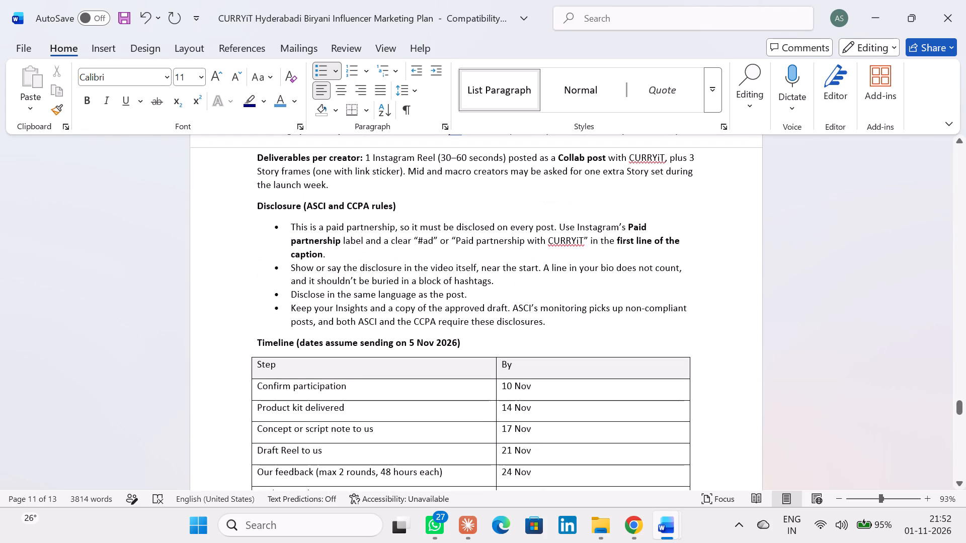
pyautogui.scroll(12, 456, 354)
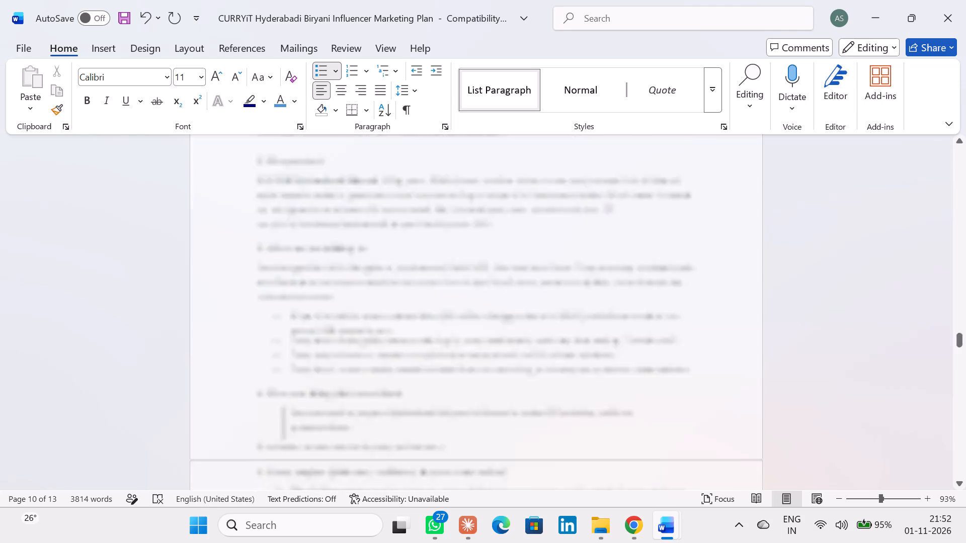
pyautogui.scroll(5, 456, 354)
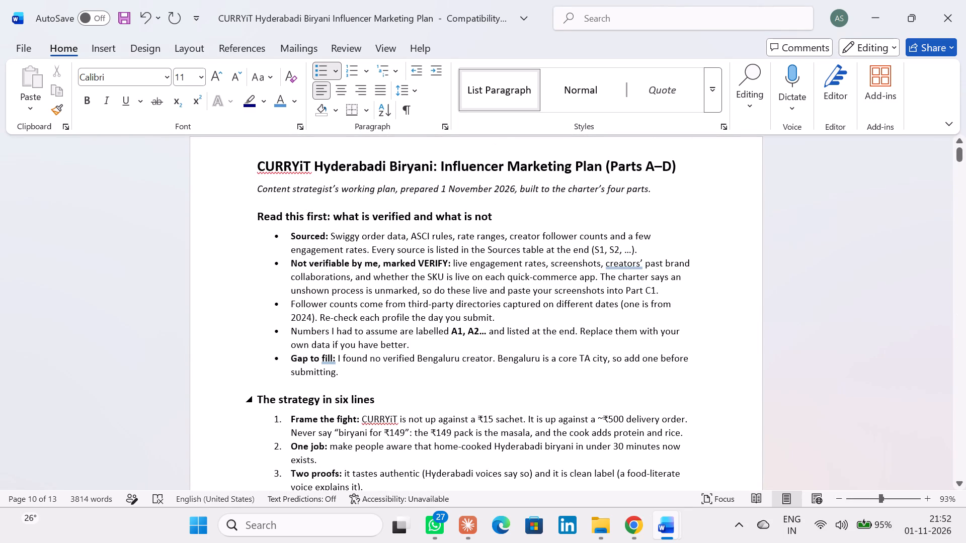
# Place the cursor at the start of the "PART B: Target Audience (for this product)" heading.
pyautogui.scroll(-4, 555, 402)
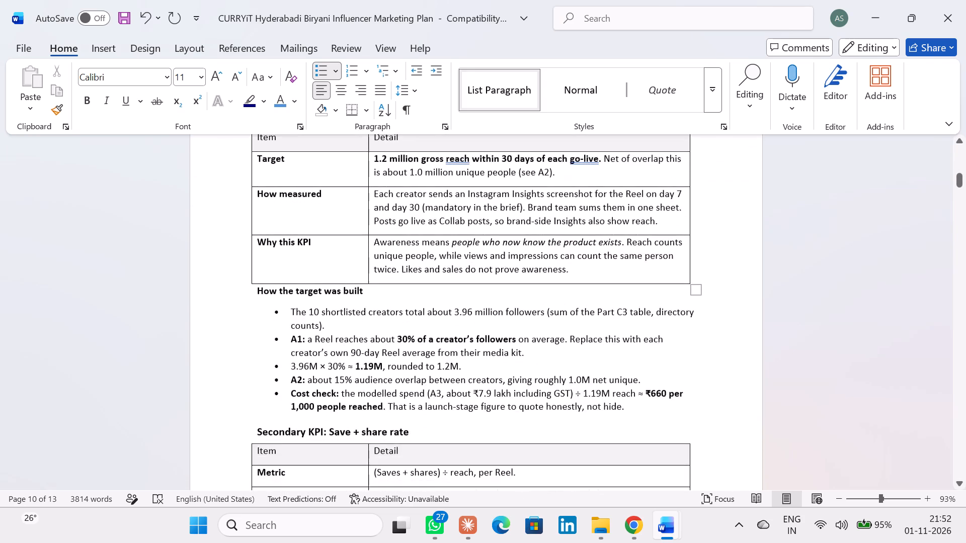
pyautogui.scroll(-3, 555, 402)
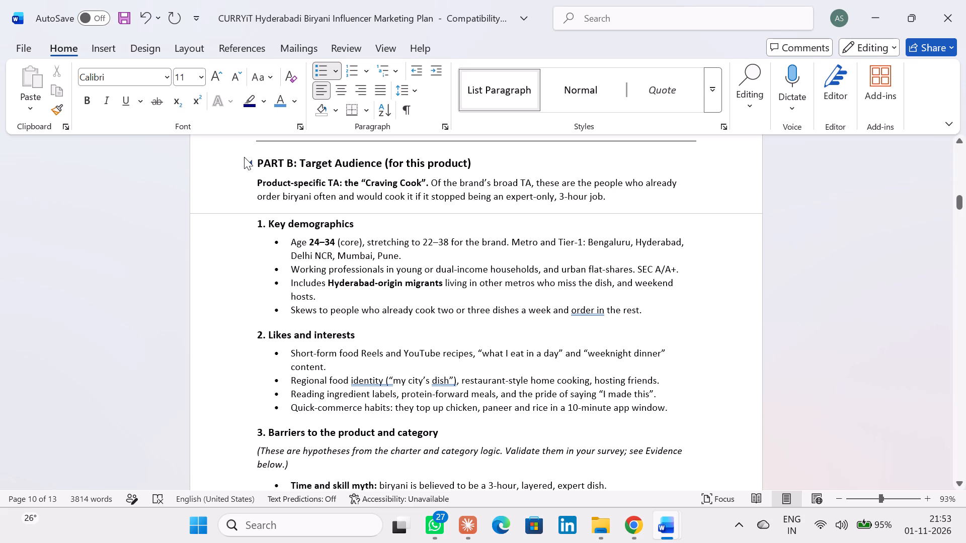
pyautogui.click(258, 160)
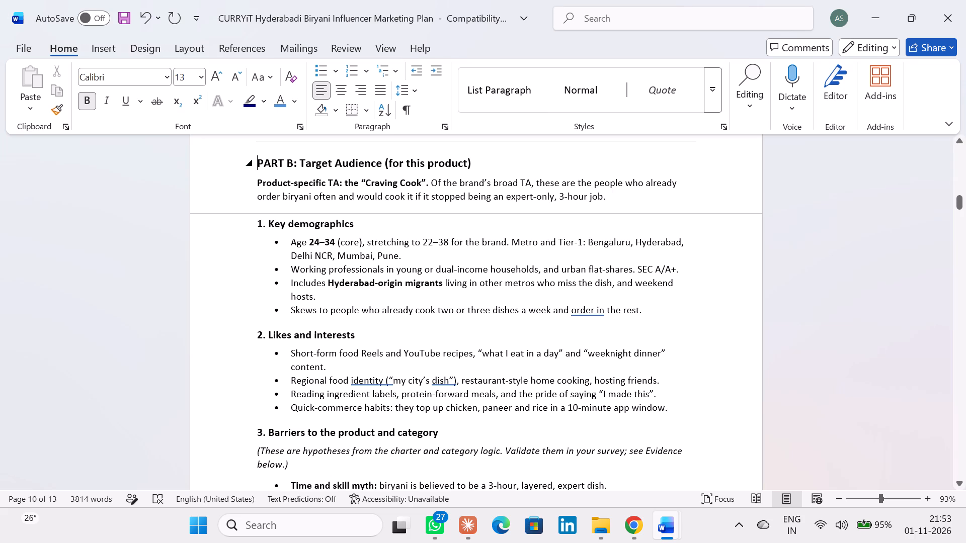
# Select from the "PART B: Target Audience (for this product)" heading through the "Roundup articles" row of Part C's search log table, and clear the selection.
pyautogui.click(258, 160)
pyautogui.moveTo(258, 160); pyautogui.dragTo(741, 410)
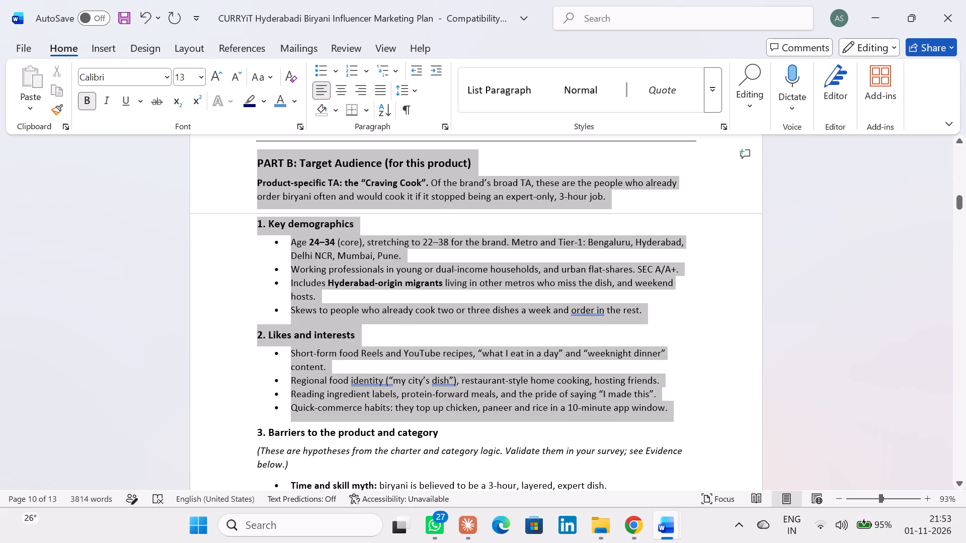
pyautogui.moveTo(741, 410); pyautogui.dragTo(619, 431)
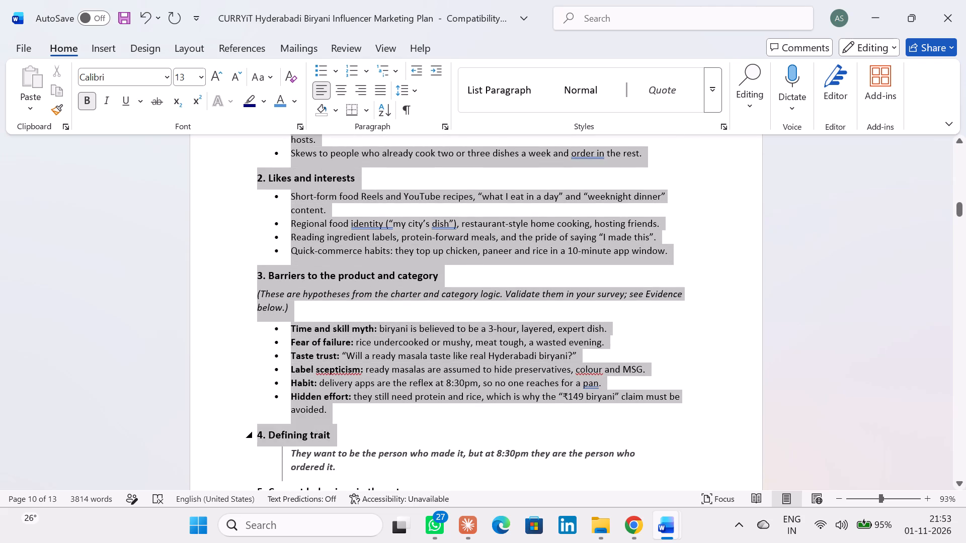
pyautogui.moveTo(619, 431); pyautogui.dragTo(495, 403)
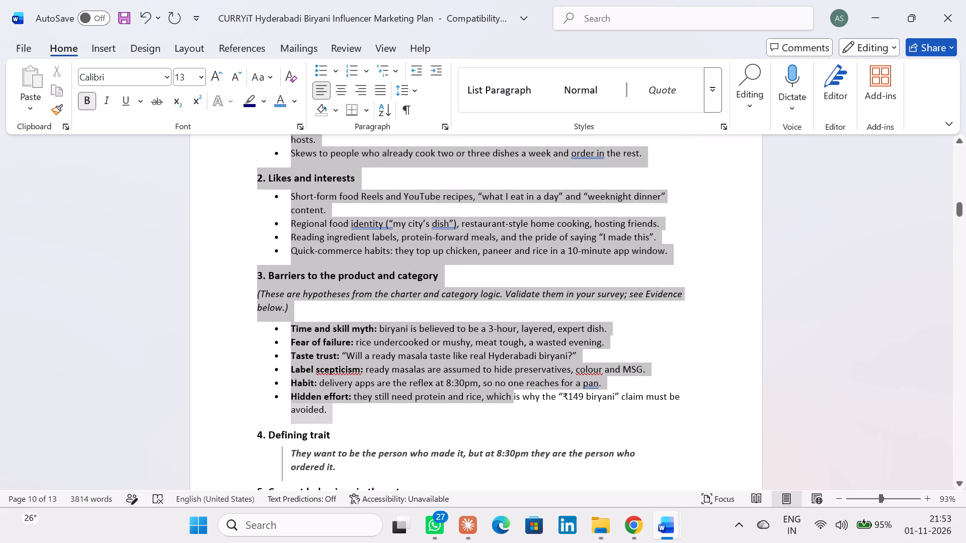
pyautogui.moveTo(495, 403); pyautogui.dragTo(396, 410)
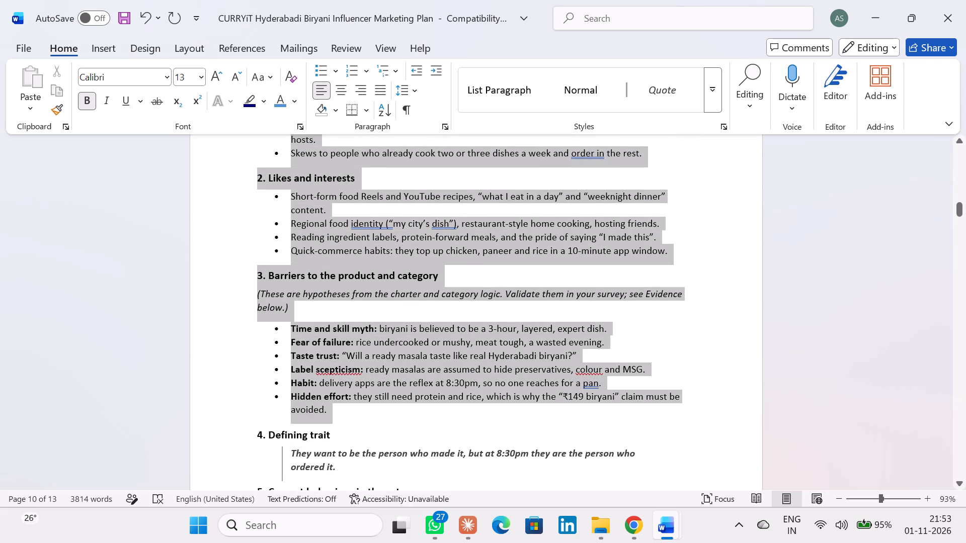
pyautogui.moveTo(396, 410); pyautogui.dragTo(571, 473)
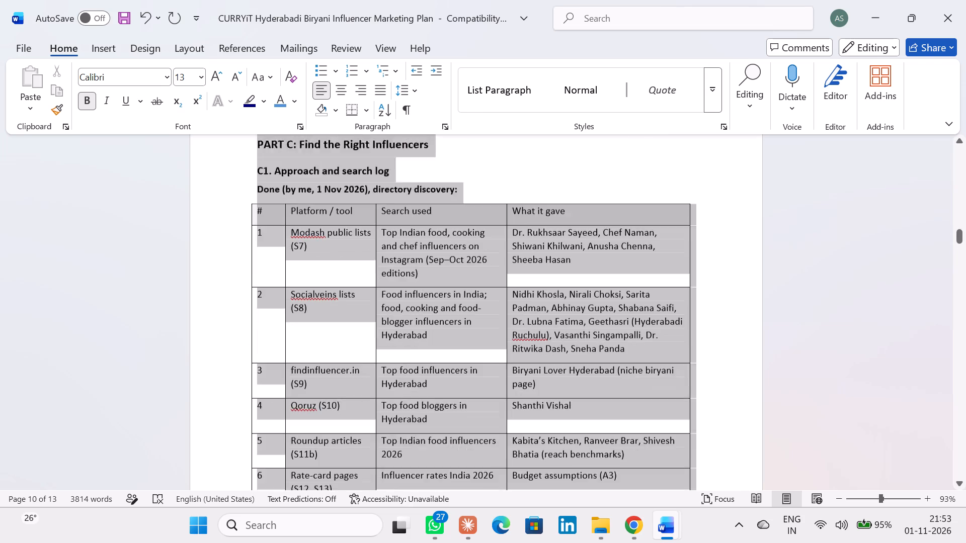
pyautogui.moveTo(571, 473); pyautogui.dragTo(591, 449)
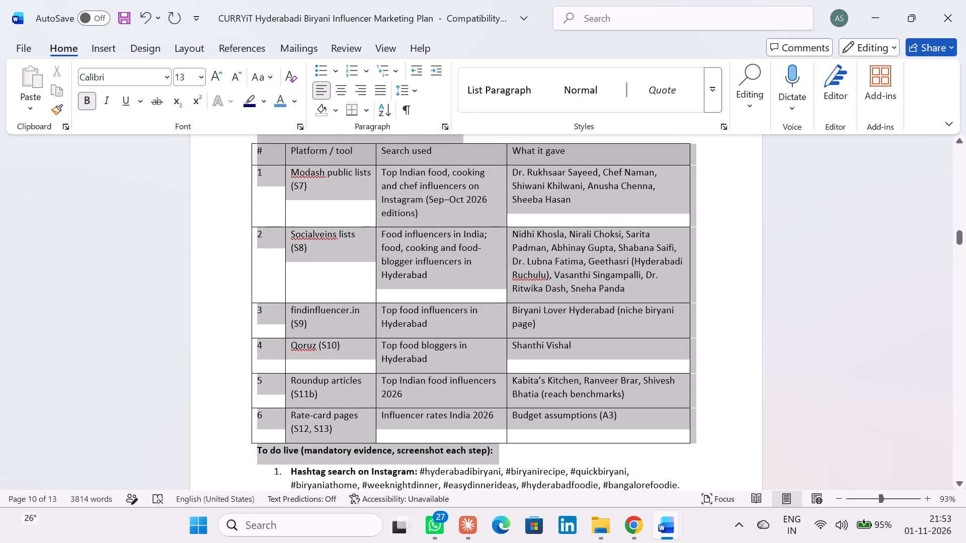
pyautogui.moveTo(591, 449); pyautogui.dragTo(605, 407)
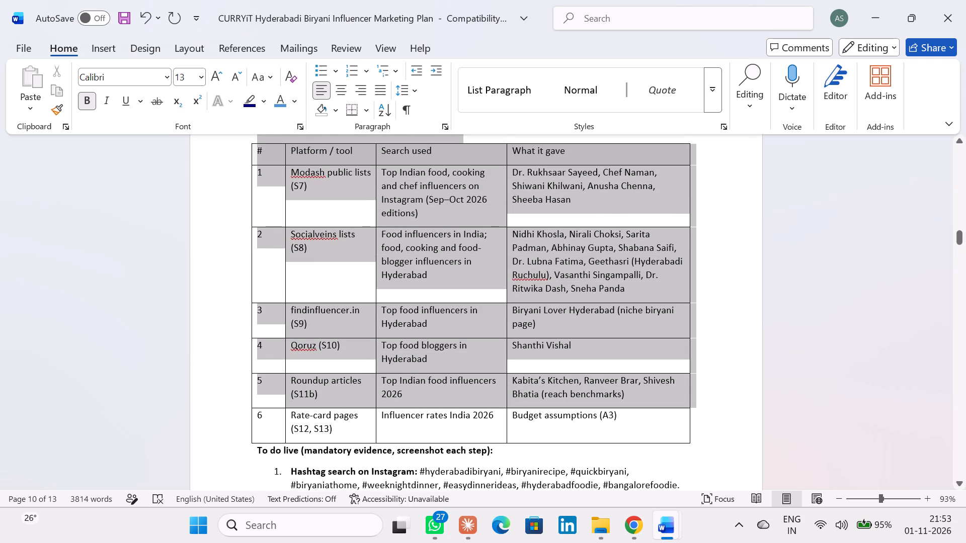
pyautogui.moveTo(605, 407); pyautogui.dragTo(608, 418)
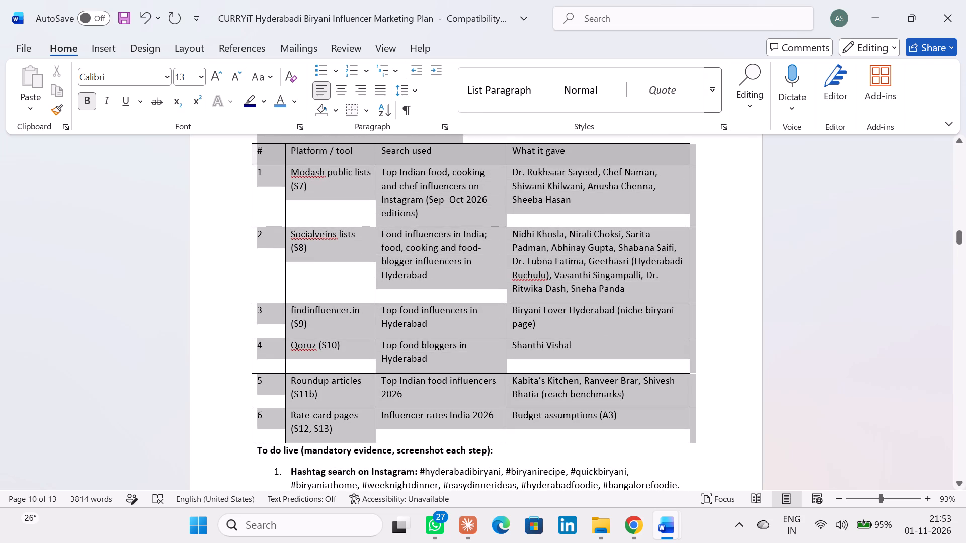
pyautogui.moveTo(608, 418); pyautogui.dragTo(636, 426)
pyautogui.moveTo(636, 426); pyautogui.dragTo(563, 381)
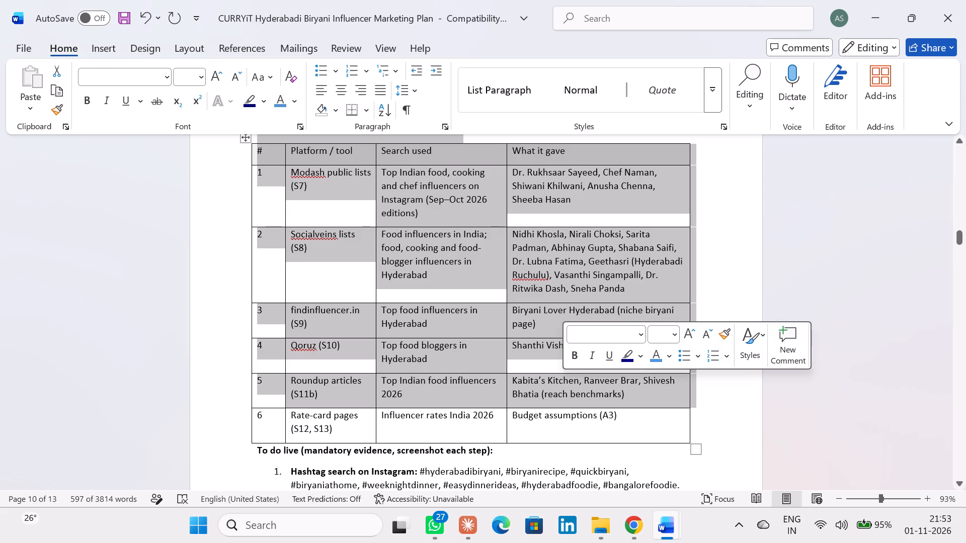
pyautogui.click(423, 279)
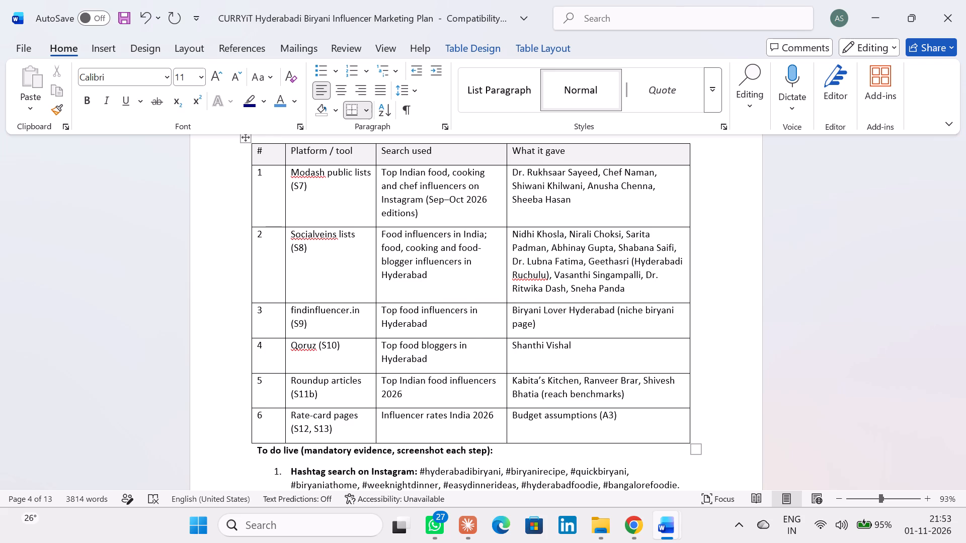
# Look back through the plan from Part C's search log, past Part B and Part A, up to the document title.
pyautogui.scroll(3, 423, 279)
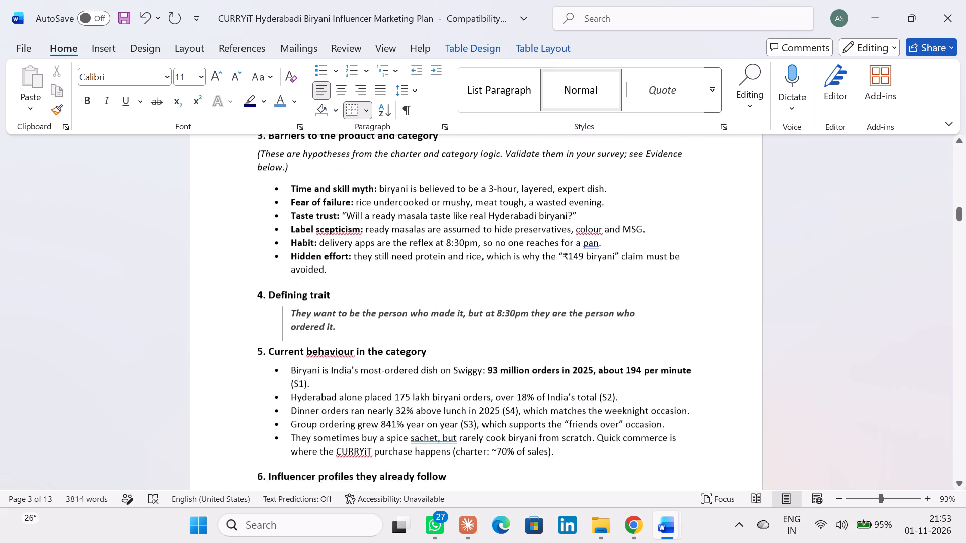
pyautogui.scroll(1, 423, 279)
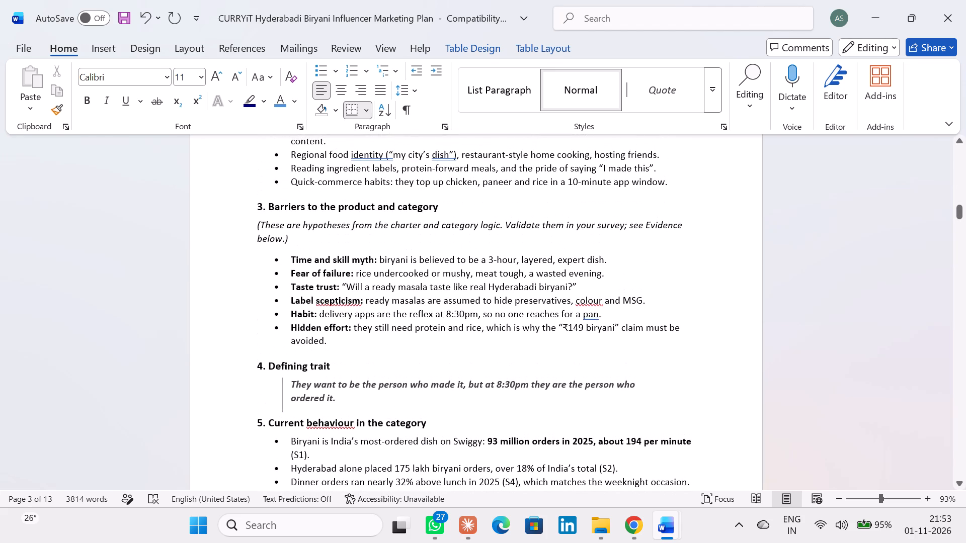
pyautogui.scroll(2, 423, 279)
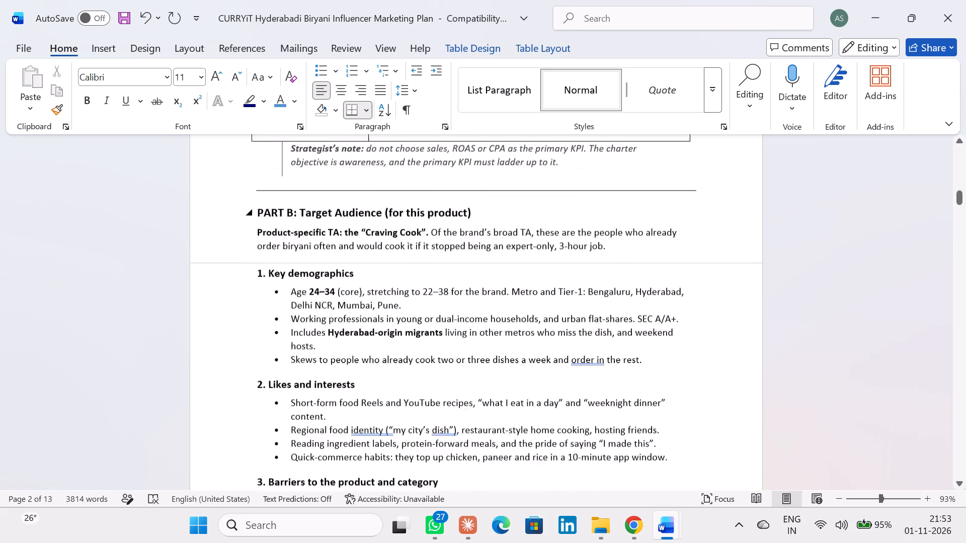
pyautogui.scroll(2, 423, 279)
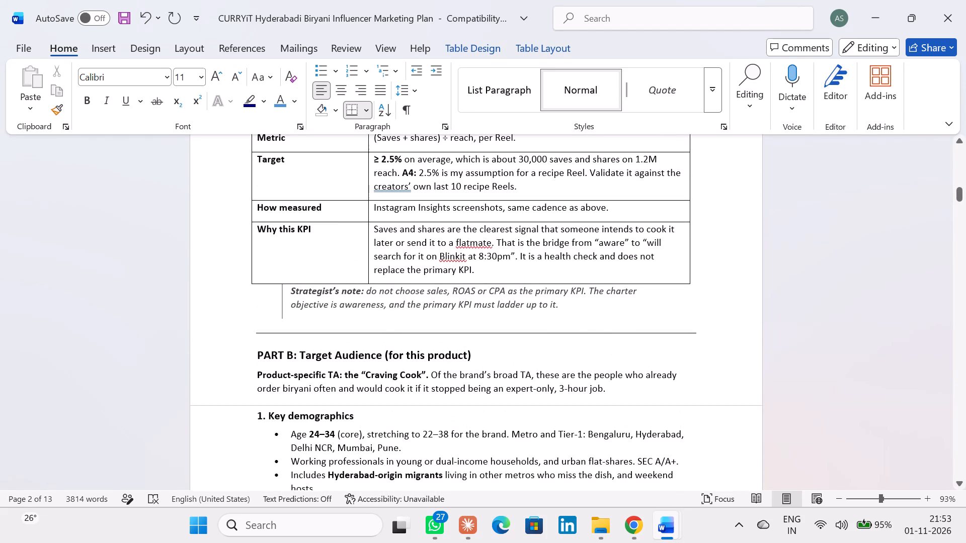
pyautogui.scroll(3, 423, 279)
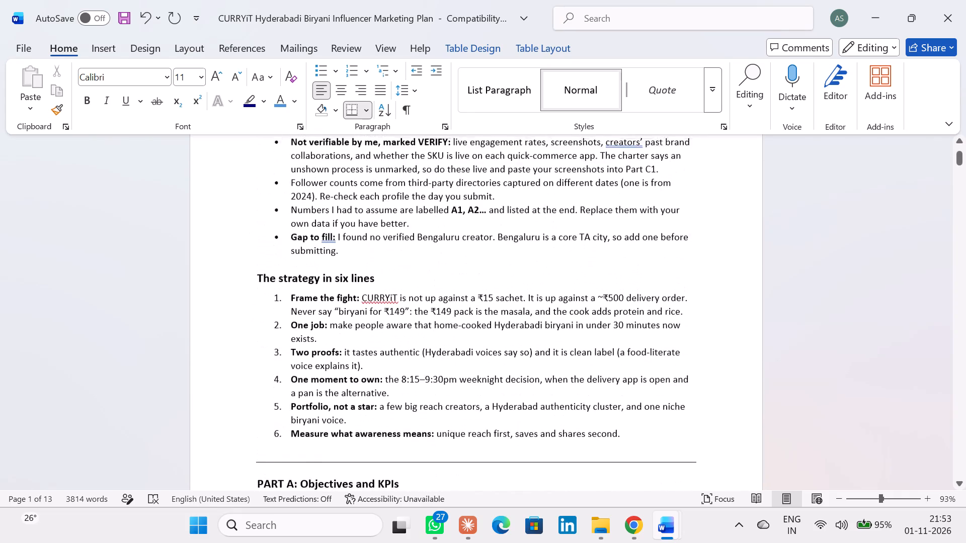
pyautogui.scroll(4, 423, 279)
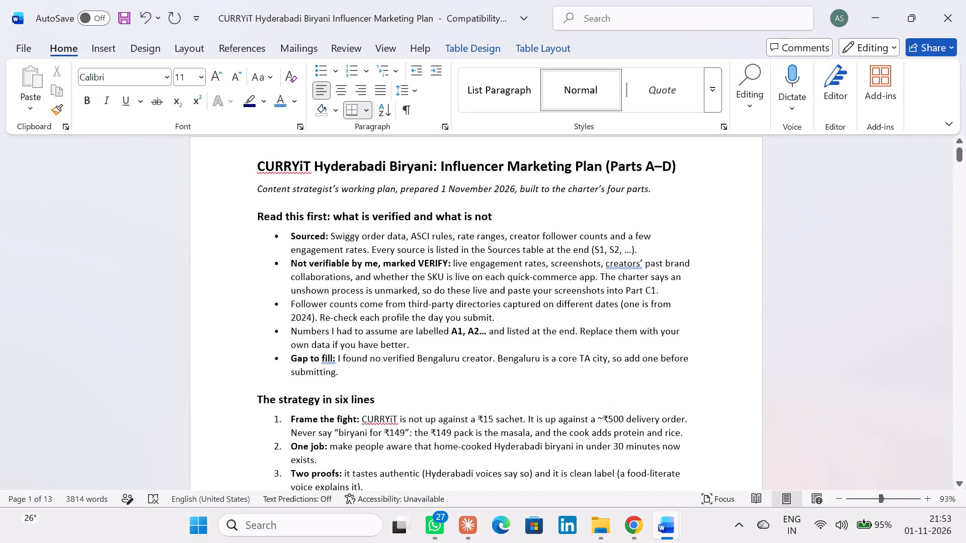
# Select the "Read this first: what is verified and what is not" heading with all its bullets, and clear the selection.
pyautogui.moveTo(257, 215); pyautogui.dragTo(526, 345)
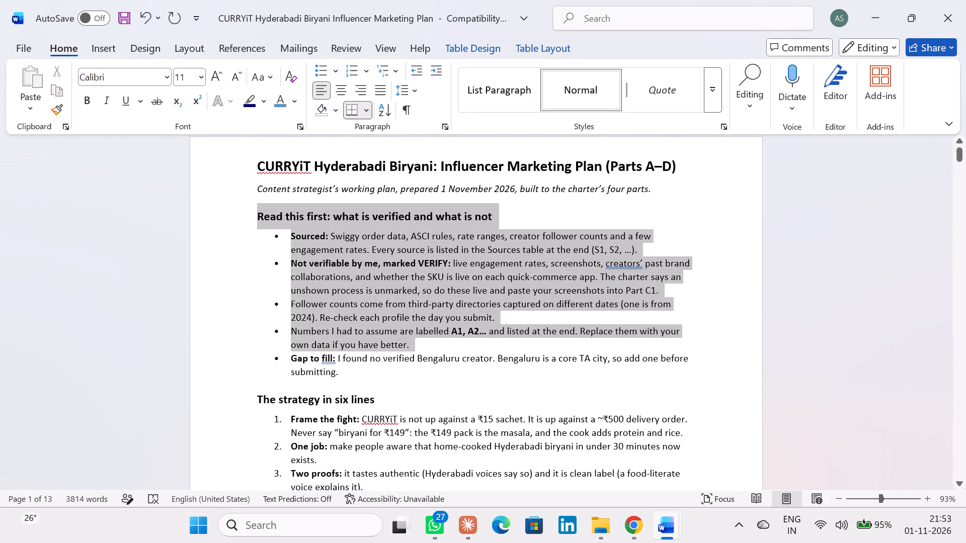
pyautogui.moveTo(526, 345); pyautogui.dragTo(581, 375)
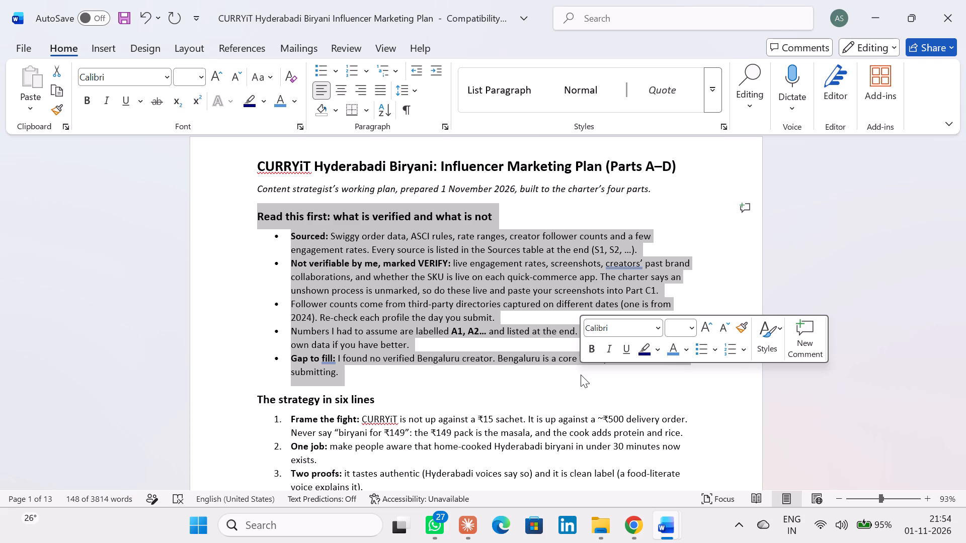
pyautogui.click(420, 368)
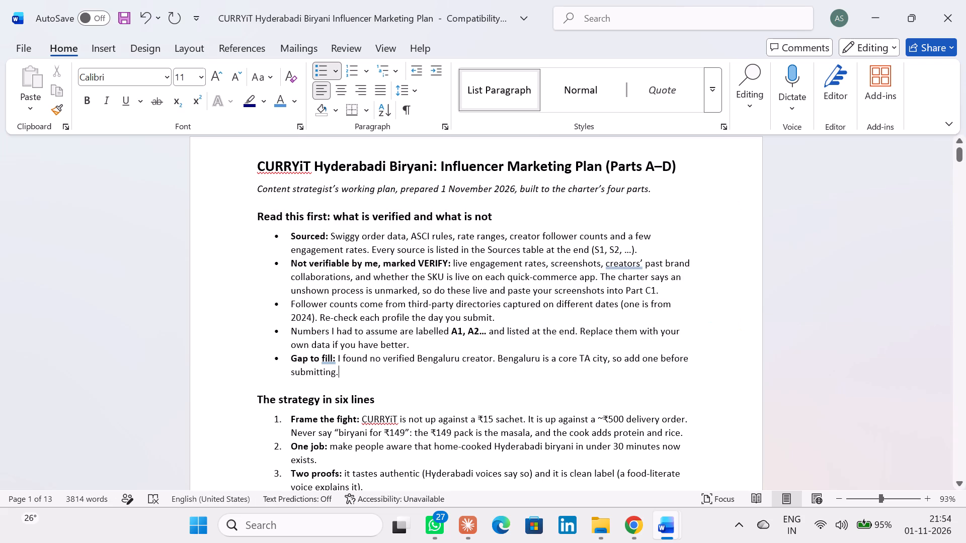
# Select from the "Read this first" heading to the end of Part B's "Influencer profiles they already follow" list, and leave the cursor there.
pyautogui.click(256, 214)
pyautogui.moveTo(256, 214); pyautogui.dragTo(620, 495)
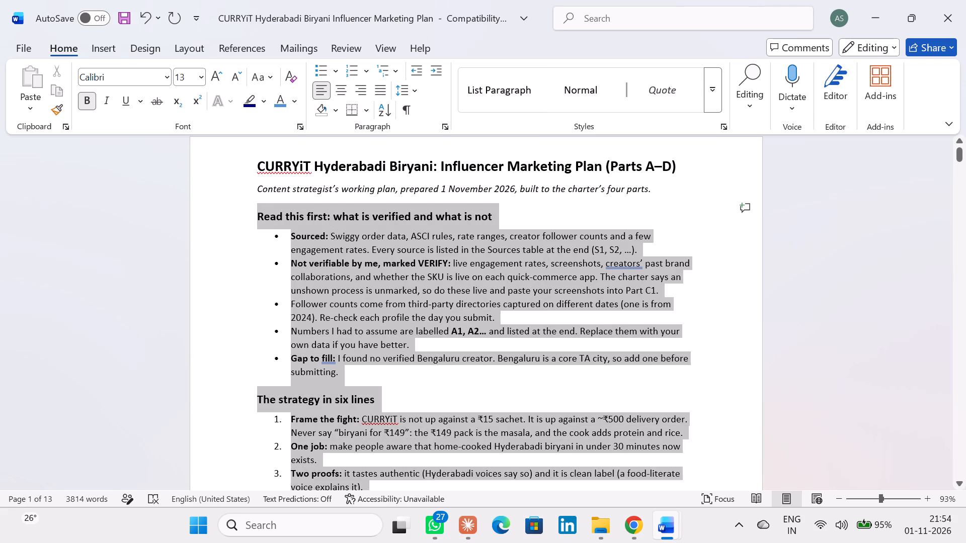
pyautogui.moveTo(620, 495); pyautogui.dragTo(654, 458)
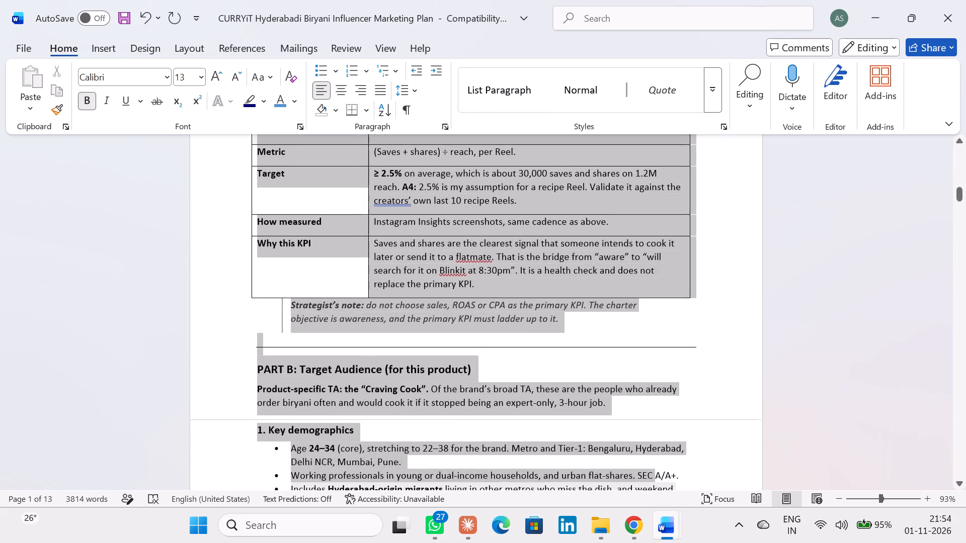
pyautogui.moveTo(654, 458); pyautogui.dragTo(753, 501)
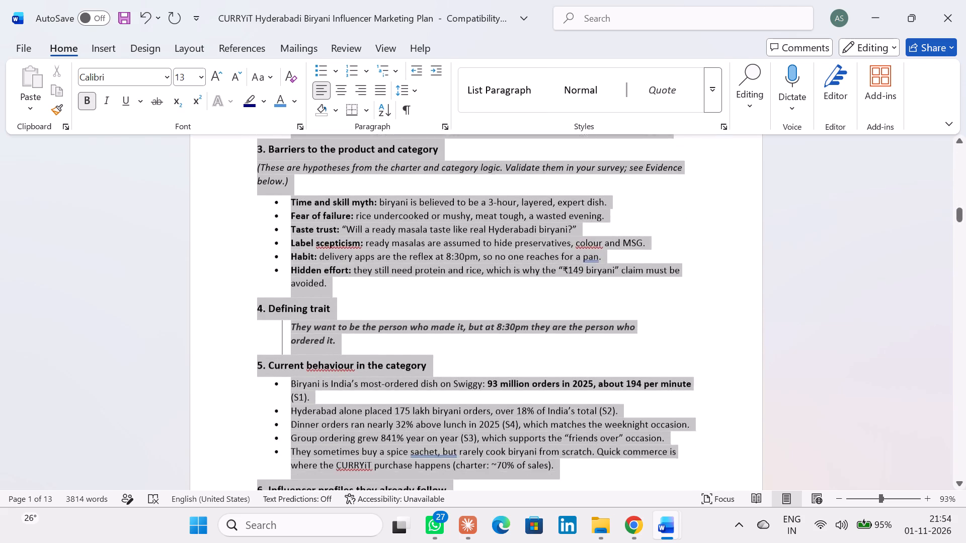
pyautogui.moveTo(753, 501); pyautogui.dragTo(605, 315)
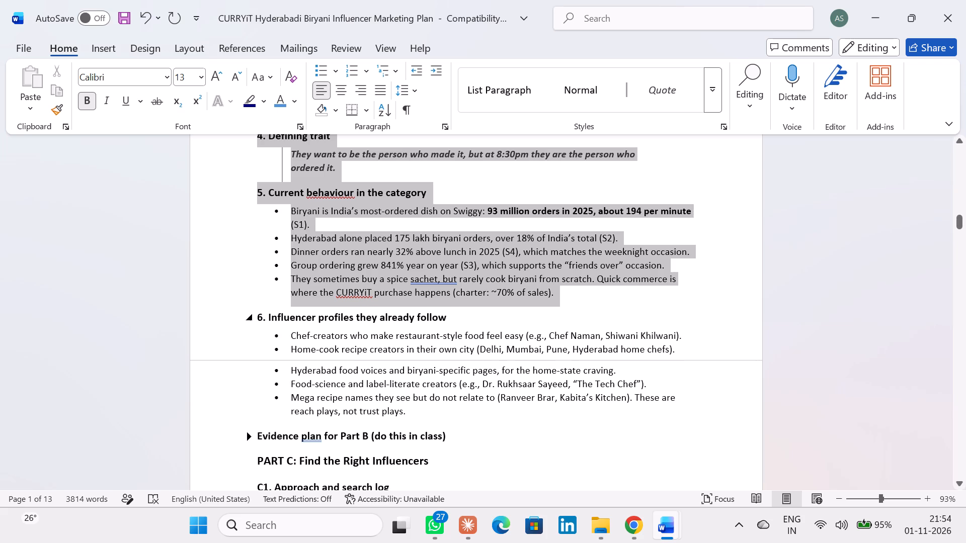
pyautogui.moveTo(605, 315); pyautogui.dragTo(578, 433)
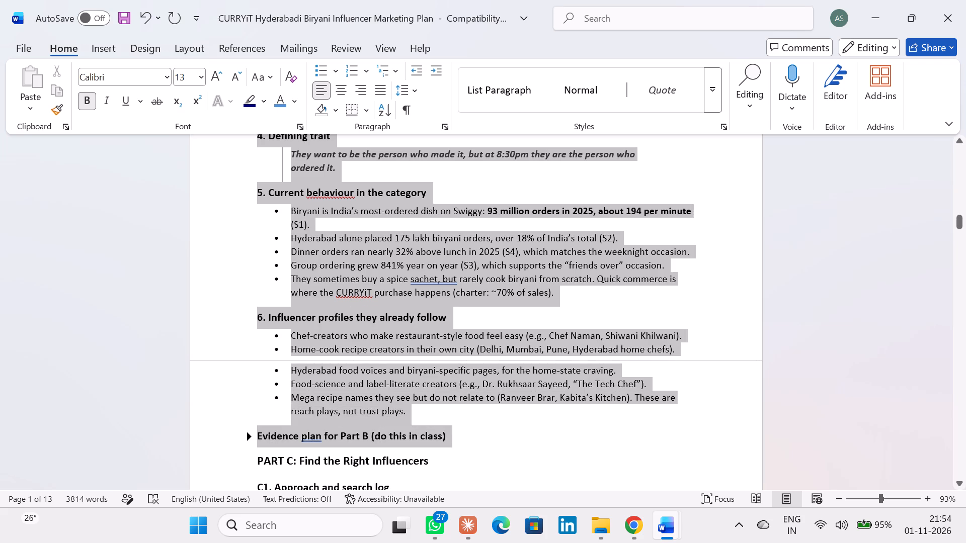
pyautogui.moveTo(578, 433); pyautogui.dragTo(530, 417)
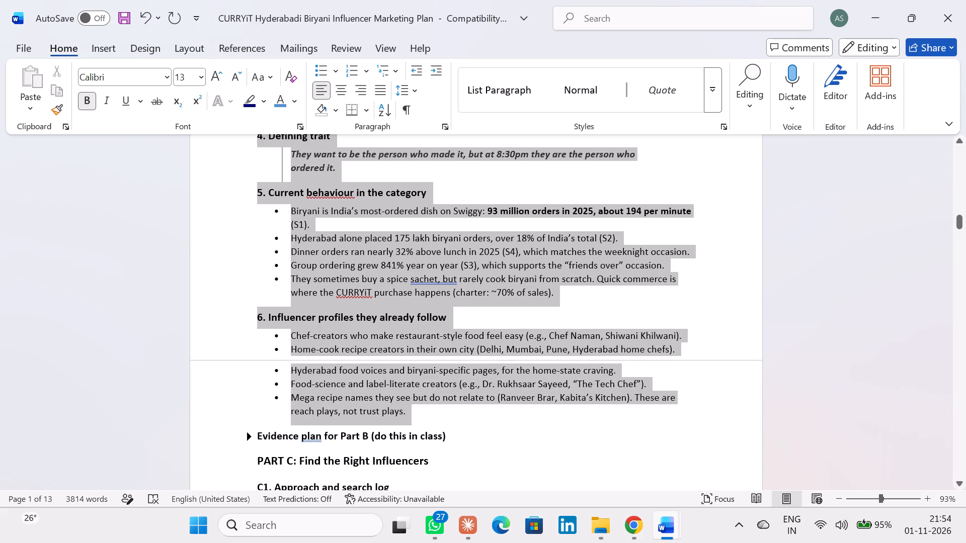
pyautogui.moveTo(530, 417); pyautogui.dragTo(589, 350)
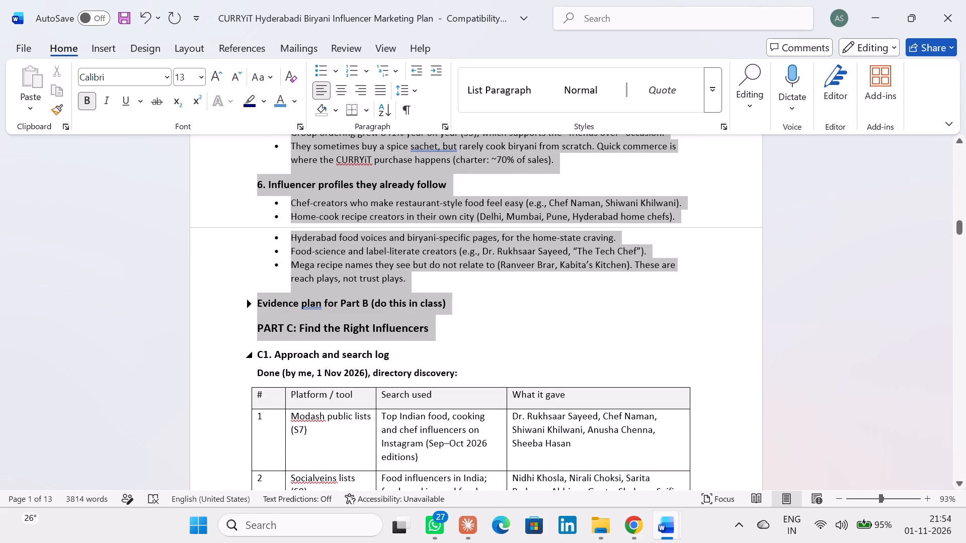
pyautogui.moveTo(589, 350); pyautogui.dragTo(411, 284)
pyautogui.click(411, 284)
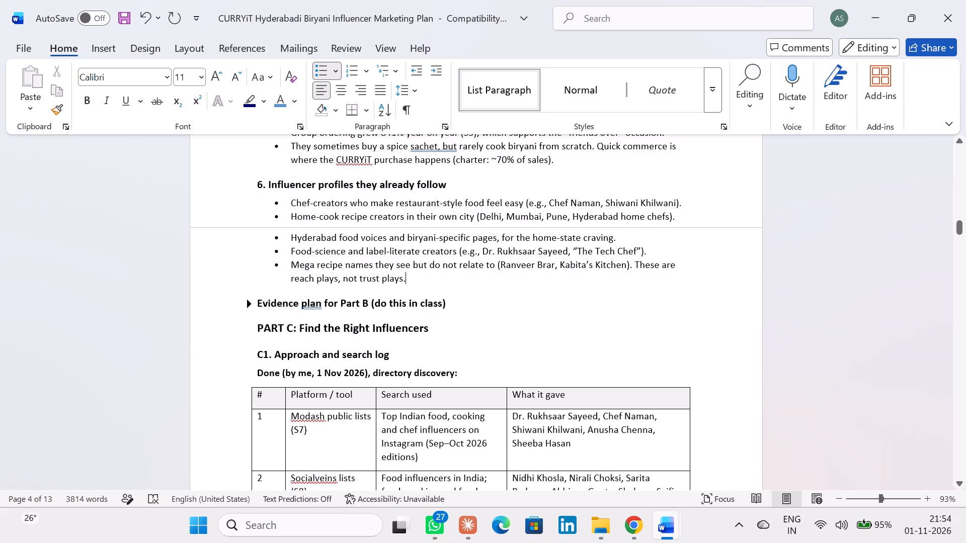
# Select from the "C1. Approach and search log" heading to the header row of the "The 10 who remain, and why each" table, and clear the selection.
pyautogui.scroll(-1, 600, 441)
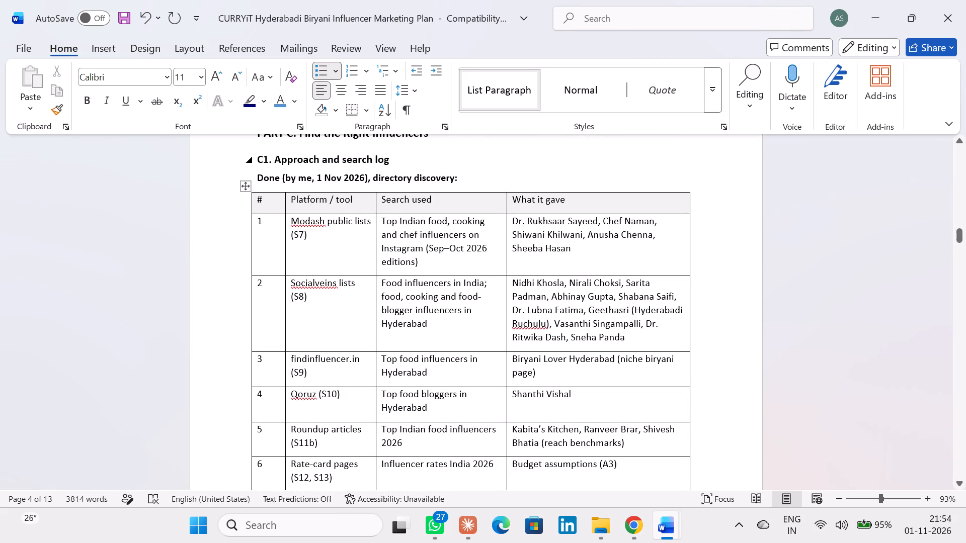
pyautogui.moveTo(267, 156); pyautogui.dragTo(653, 375)
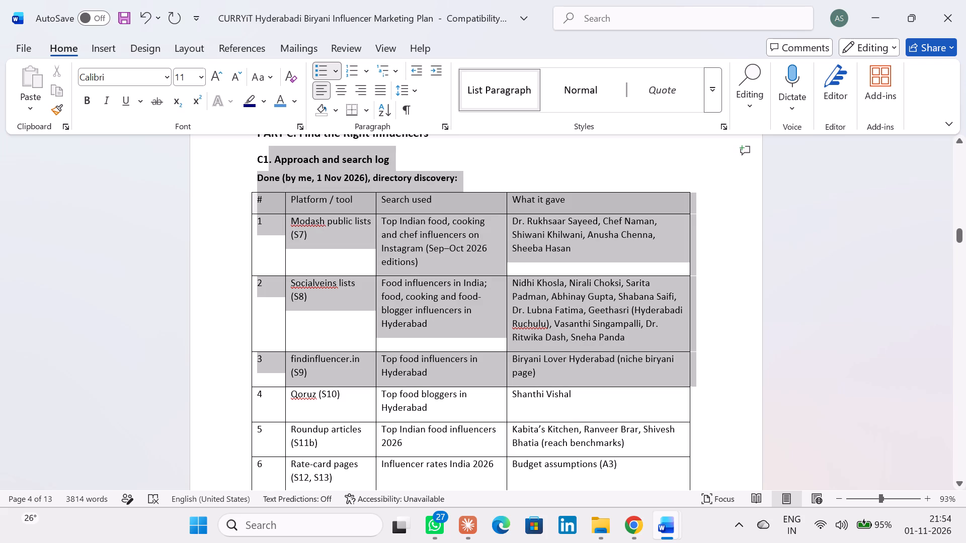
pyautogui.moveTo(653, 375); pyautogui.dragTo(399, 147)
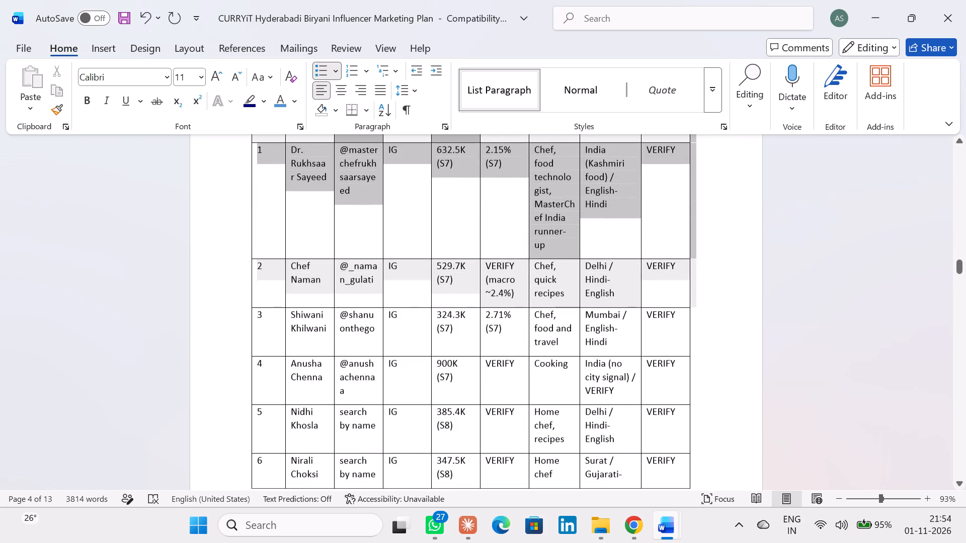
pyautogui.moveTo(399, 147); pyautogui.dragTo(684, 419)
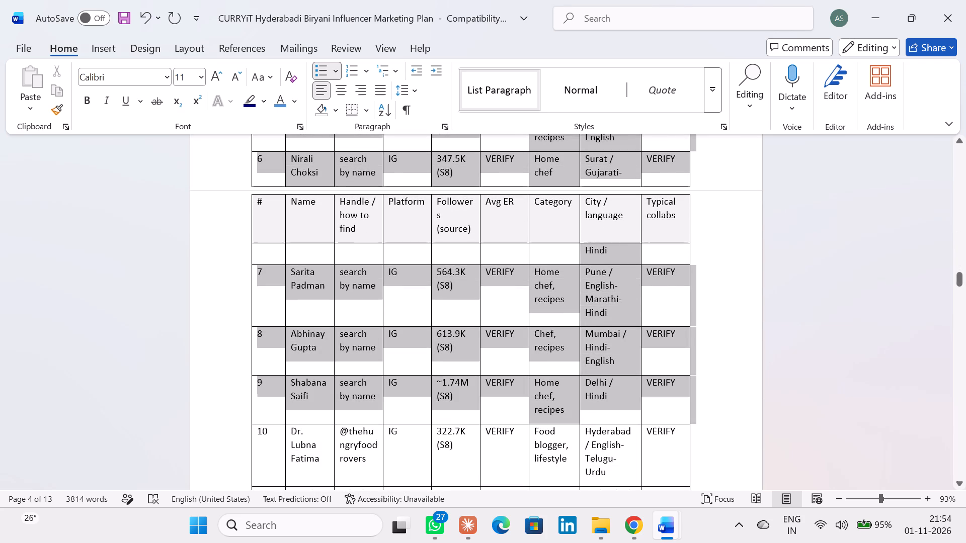
pyautogui.moveTo(684, 419); pyautogui.dragTo(635, 447)
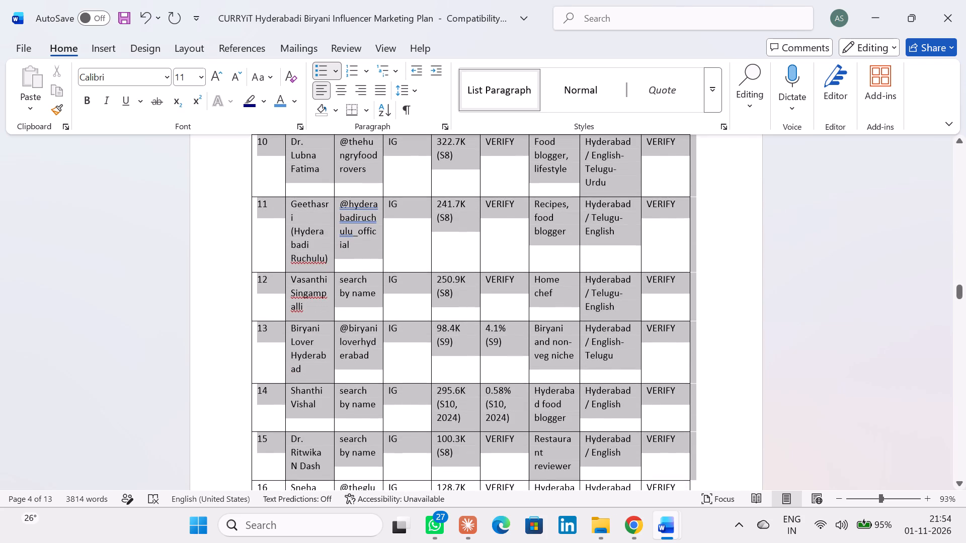
pyautogui.moveTo(635, 447); pyautogui.dragTo(715, 526)
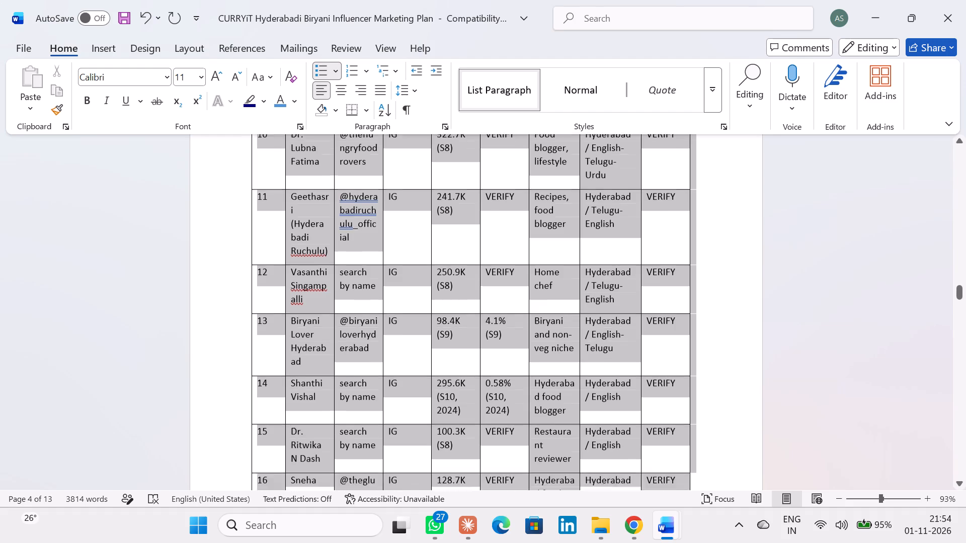
pyautogui.moveTo(715, 526); pyautogui.dragTo(487, 278)
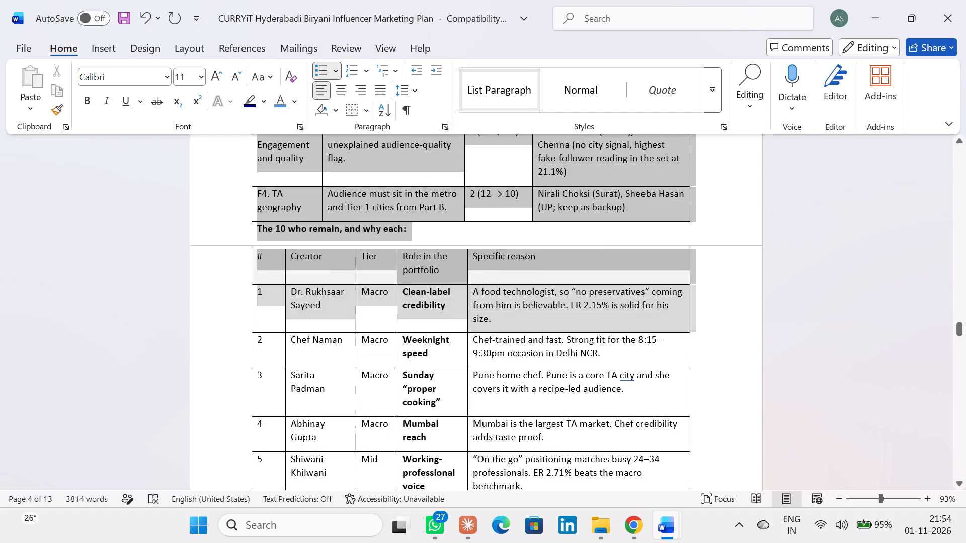
pyautogui.moveTo(487, 278); pyautogui.dragTo(488, 279)
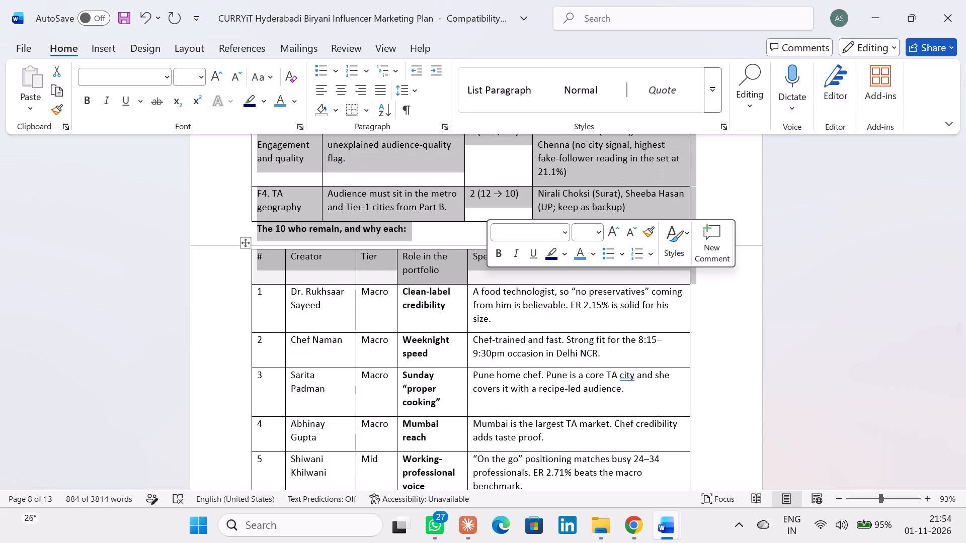
pyautogui.click(742, 315)
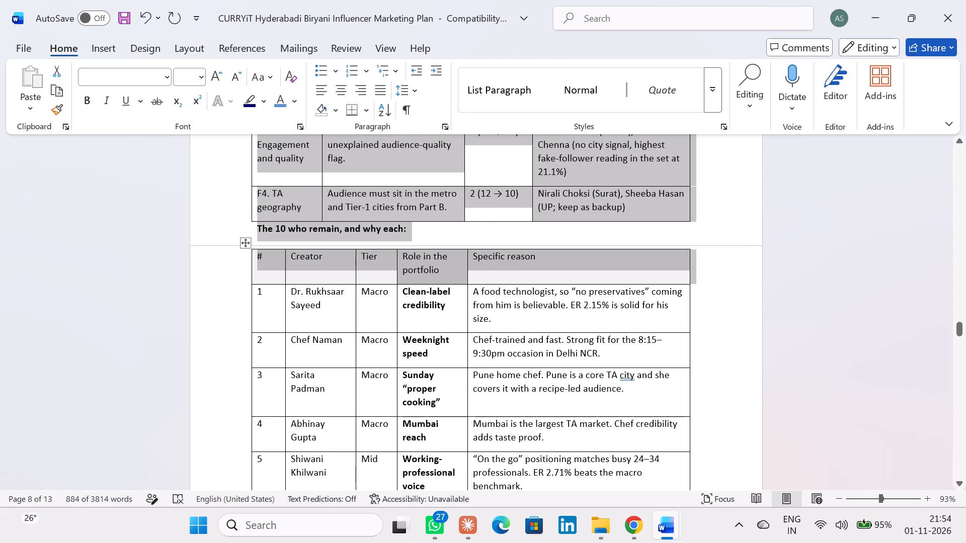
# Select the "C2. Mega list: 20 creators" heading together with the italic note above its table.
pyautogui.scroll(7, 351, 293)
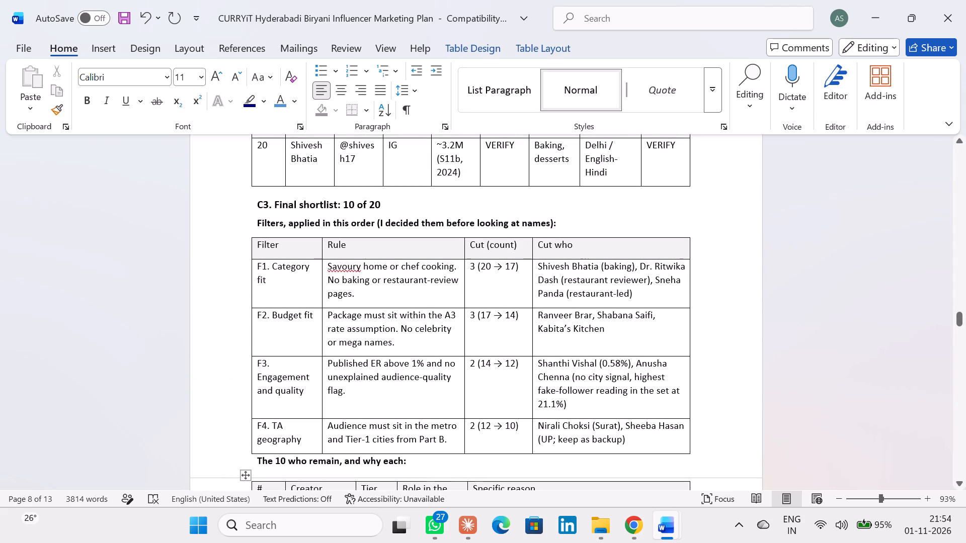
pyautogui.scroll(5, 558, 321)
pyautogui.scroll(6, 306, 254)
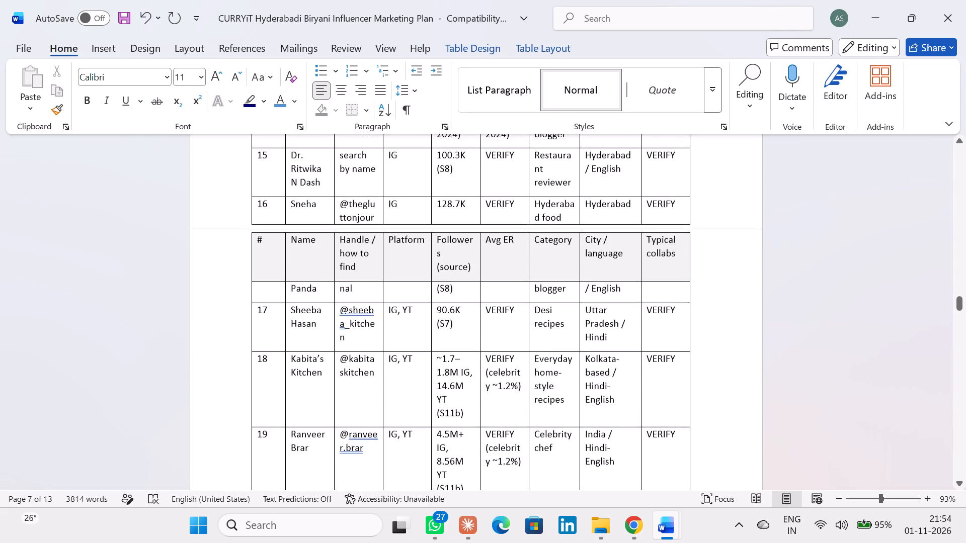
pyautogui.scroll(16, 366, 240)
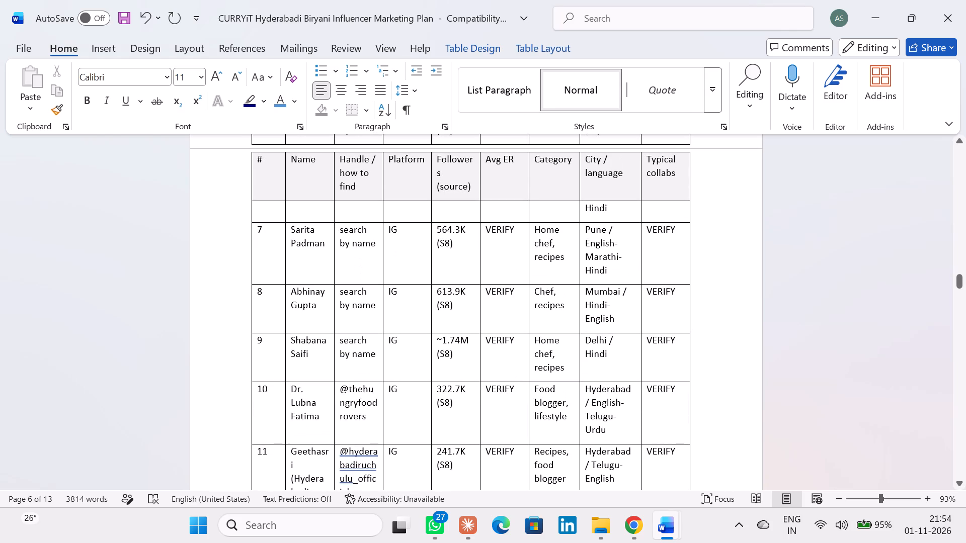
pyautogui.scroll(11, 284, 289)
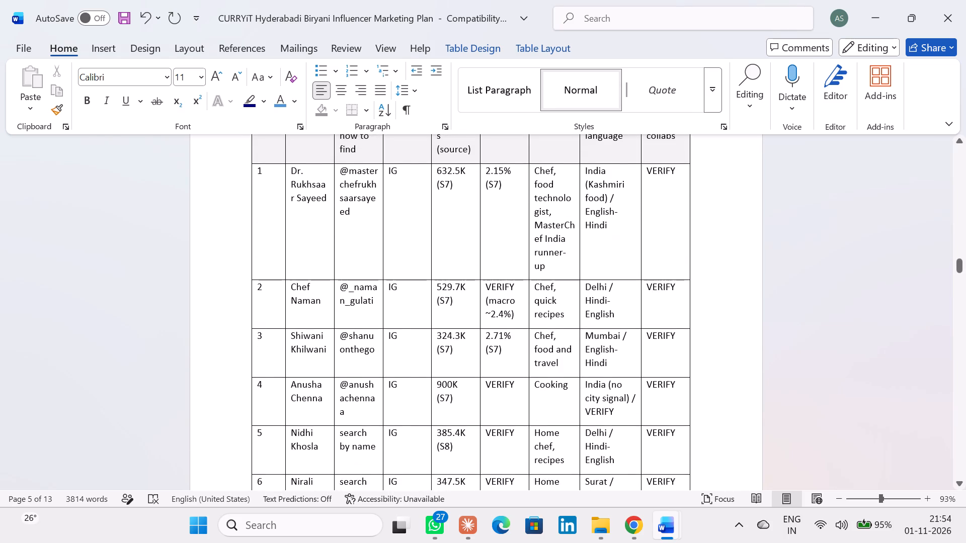
pyautogui.scroll(5, 261, 228)
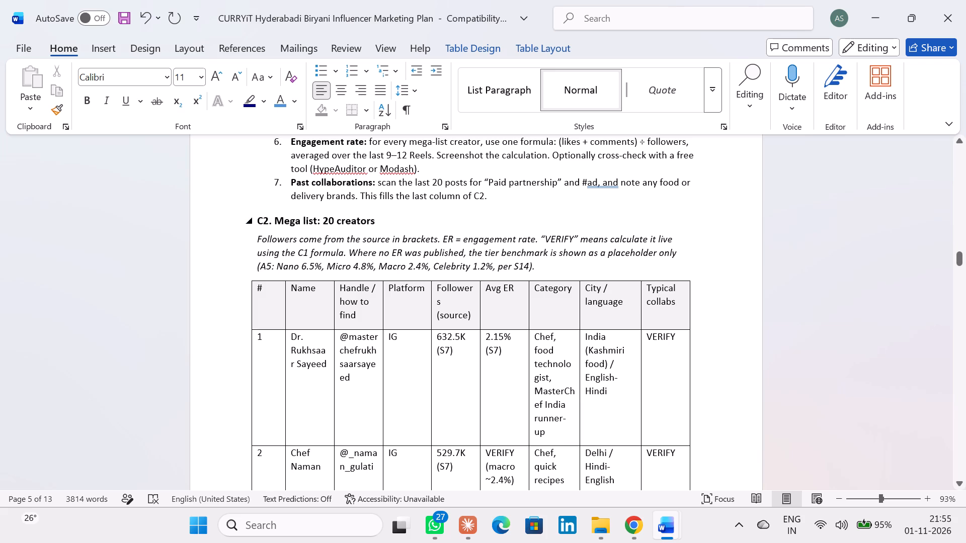
pyautogui.moveTo(258, 217); pyautogui.dragTo(725, 264)
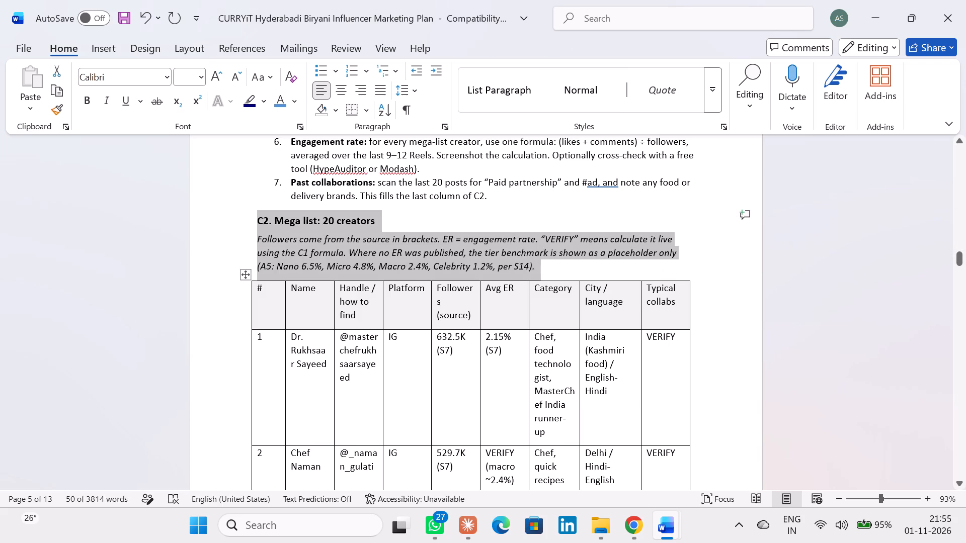
# Look back through the plan from Part C's mega list, past Part B and Part A, up to the document title.
pyautogui.scroll(12, 426, 255)
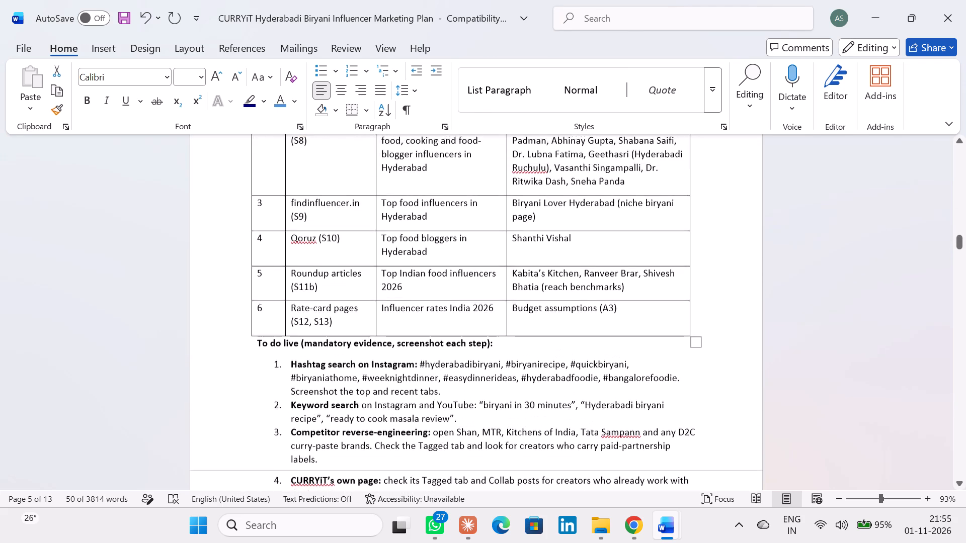
pyautogui.scroll(5, 428, 254)
pyautogui.scroll(6, 546, 241)
pyautogui.scroll(9, 466, 323)
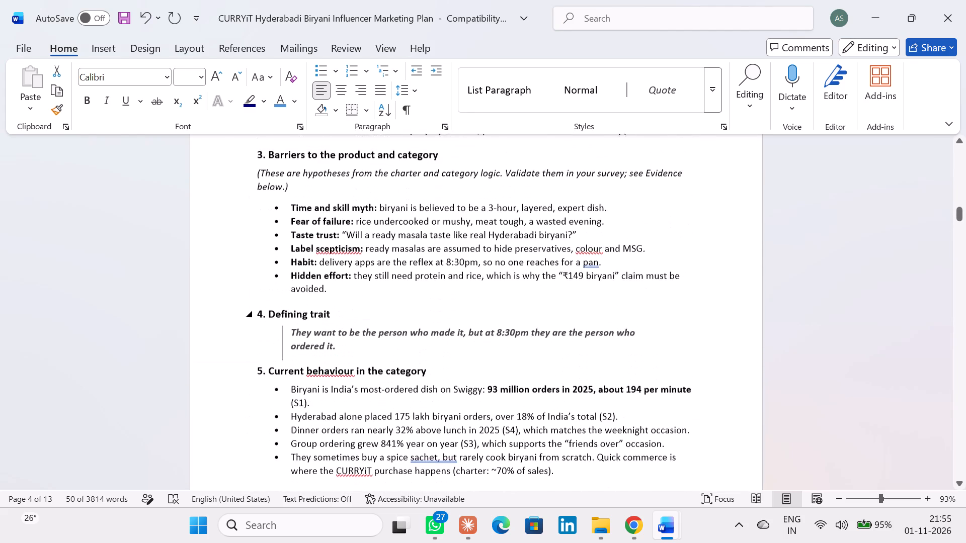
pyautogui.scroll(5, 473, 319)
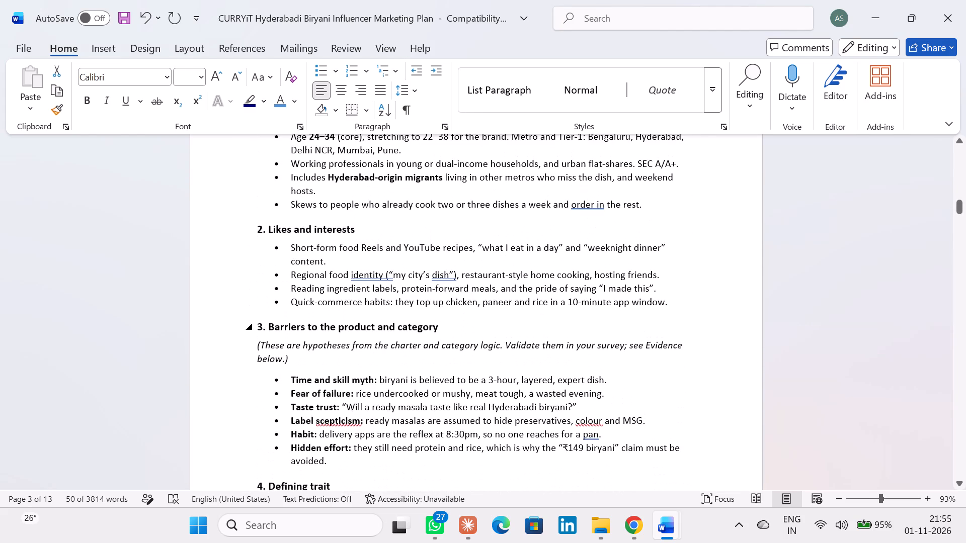
pyautogui.scroll(3, 474, 319)
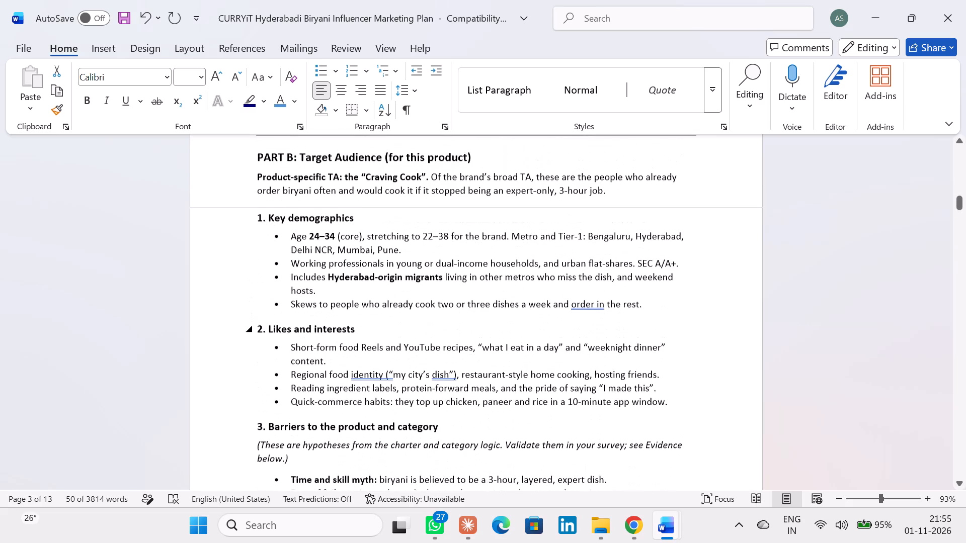
pyautogui.scroll(12, 421, 314)
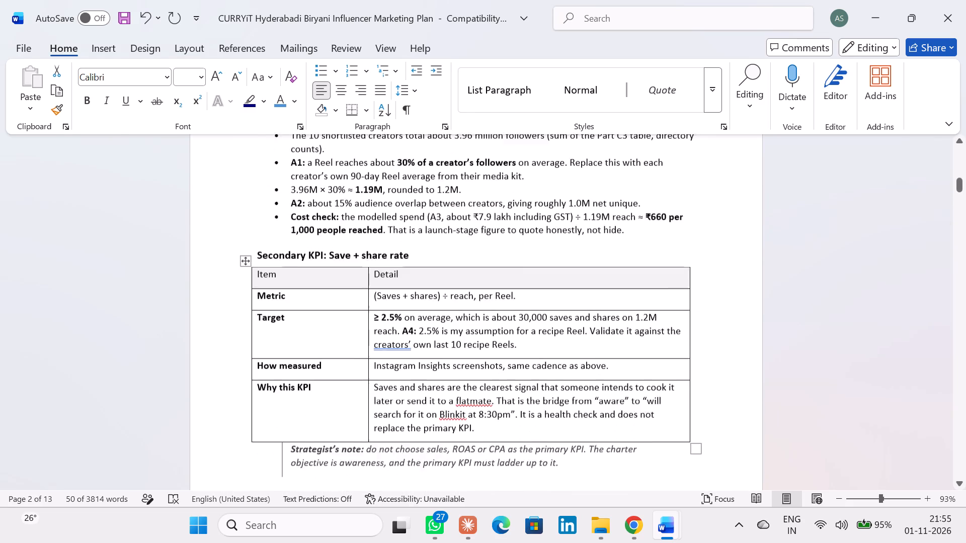
pyautogui.scroll(20, 434, 308)
pyautogui.scroll(3, 434, 308)
pyautogui.scroll(5, 492, 279)
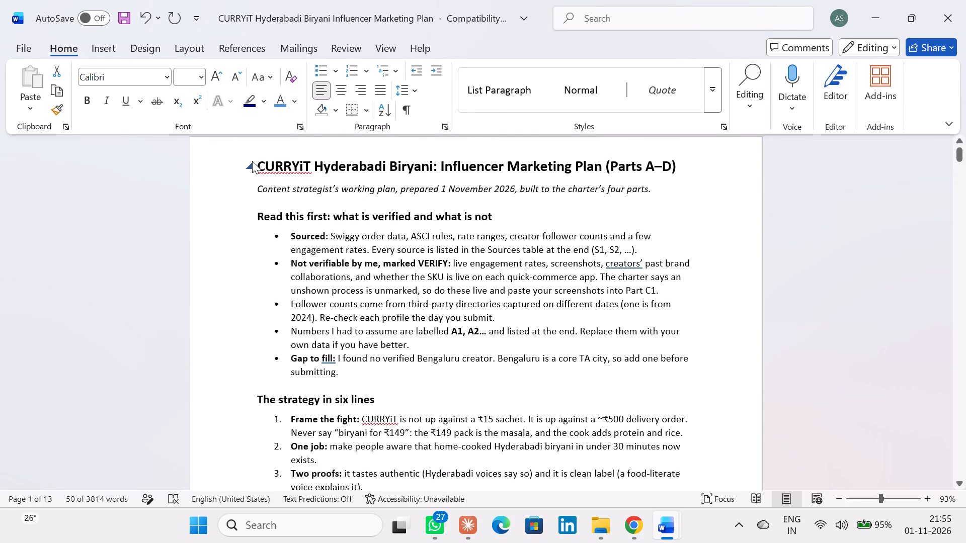
# Select from the document title through the last bullet under "Read this first: what is verified and what is not", and clear the selection.
pyautogui.moveTo(258, 167); pyautogui.dragTo(680, 290)
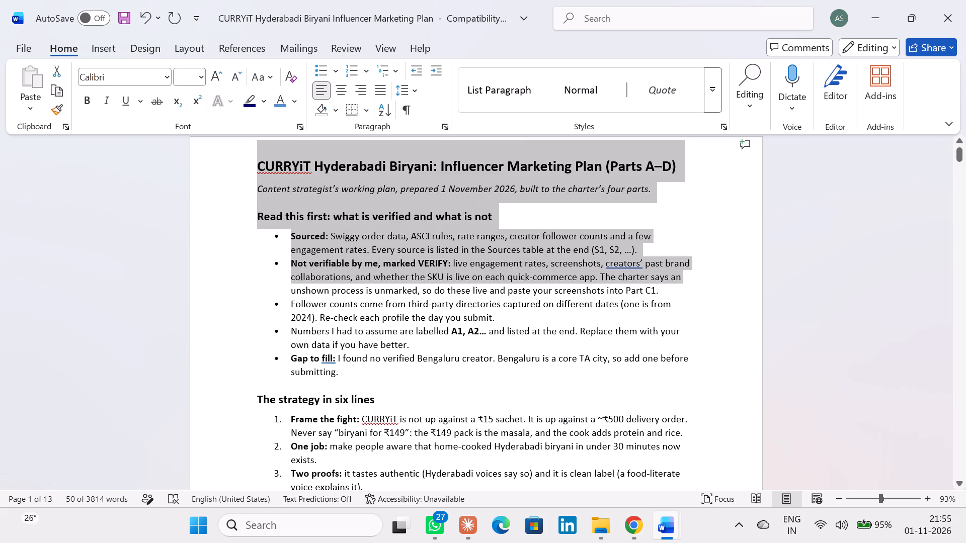
pyautogui.moveTo(680, 290); pyautogui.dragTo(727, 396)
pyautogui.scroll(-1, 709, 372)
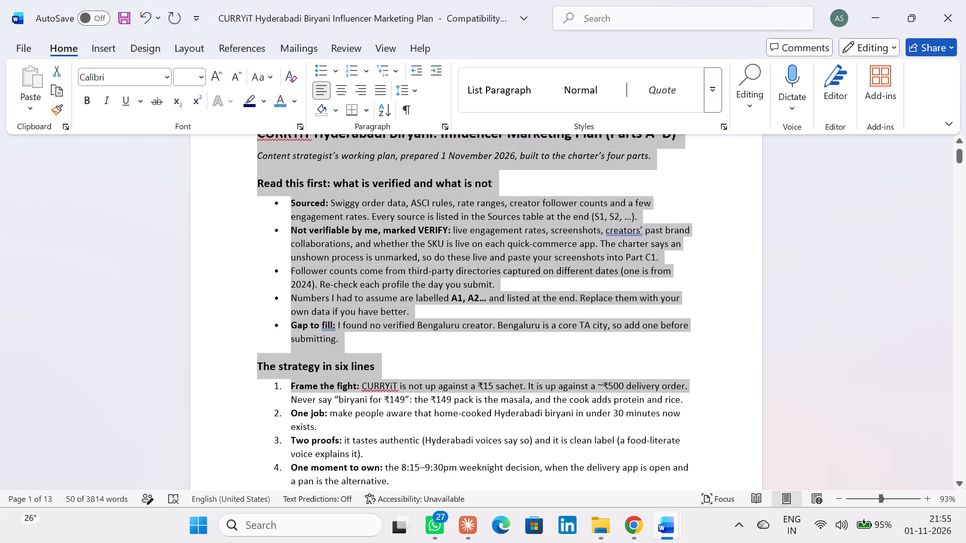
pyautogui.moveTo(727, 396); pyautogui.dragTo(689, 372)
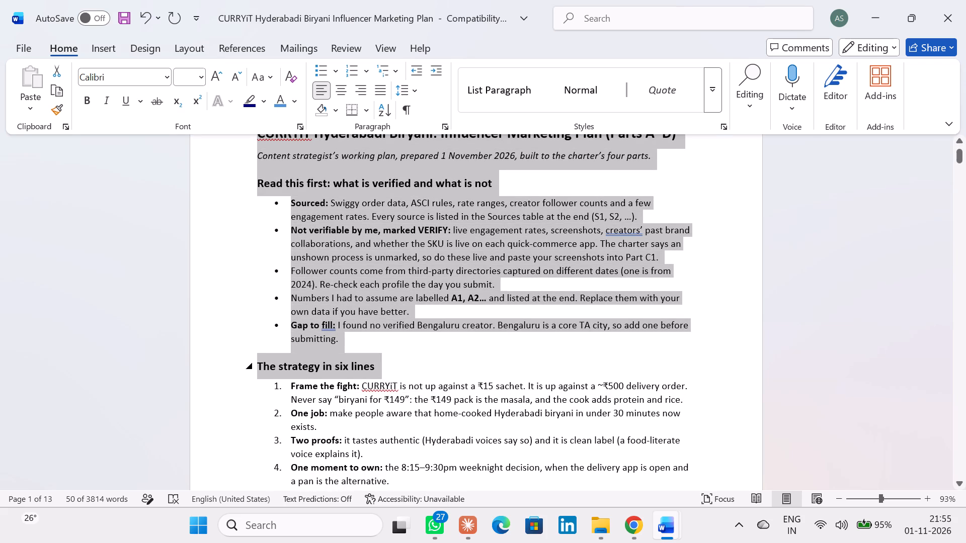
pyautogui.moveTo(689, 372); pyautogui.dragTo(722, 414)
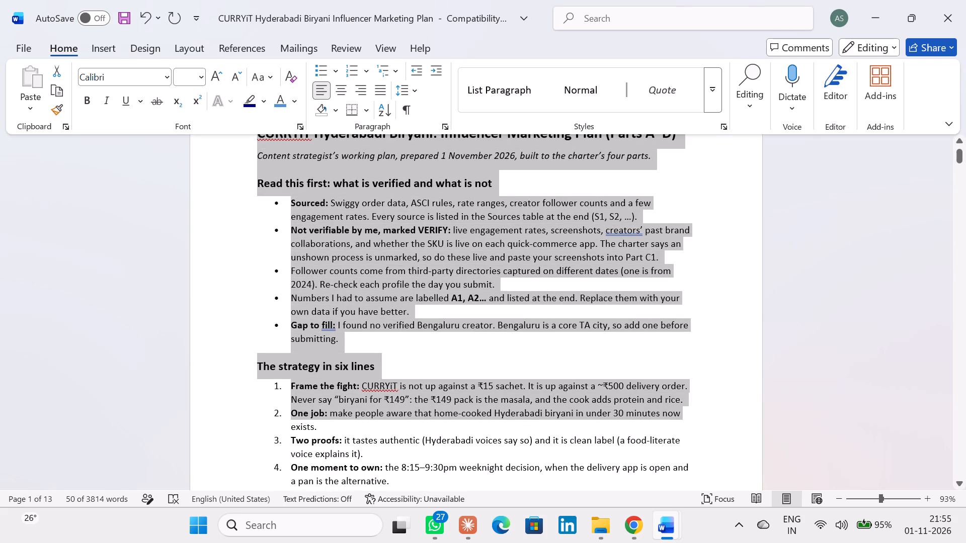
pyautogui.moveTo(722, 414); pyautogui.dragTo(340, 332)
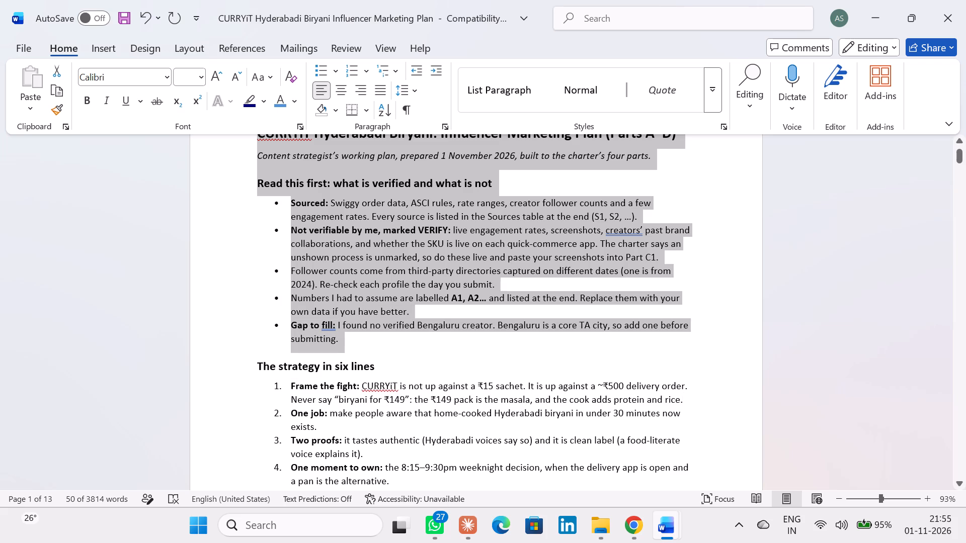
pyautogui.moveTo(340, 332); pyautogui.dragTo(446, 334)
pyautogui.moveTo(446, 334); pyautogui.dragTo(448, 333)
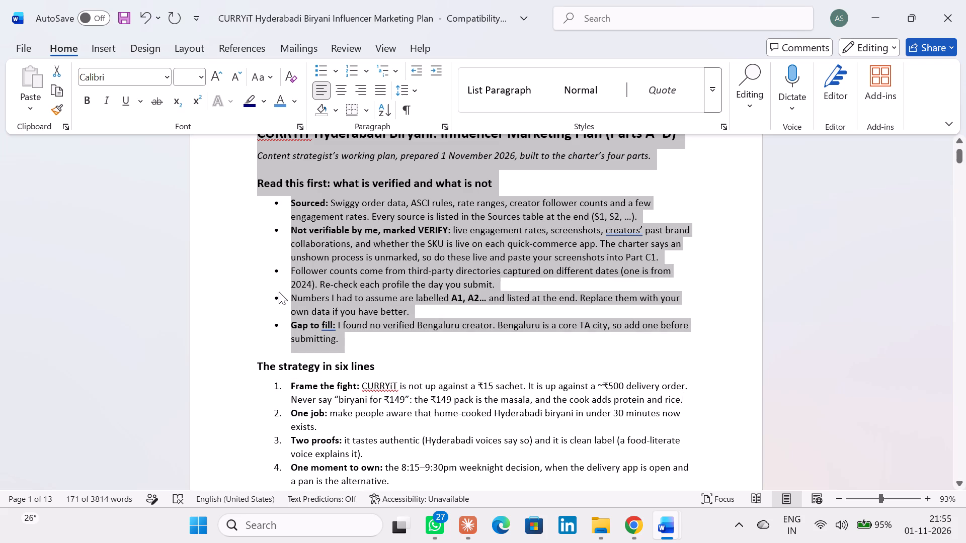
pyautogui.click(366, 344)
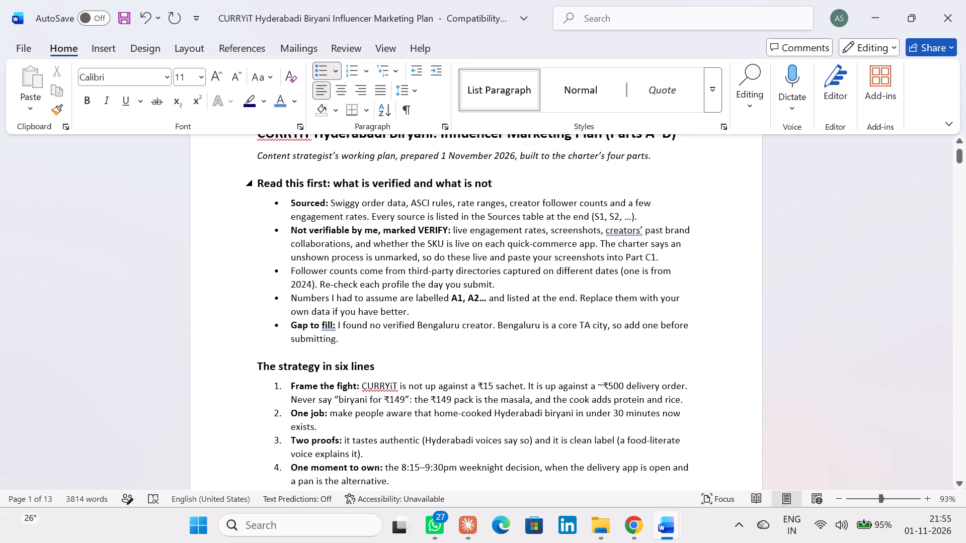
# Select from the "Read this first" heading to the "Mega recipe names" bullet in Part B's "Influencer profiles they already follow" list.
pyautogui.moveTo(257, 176); pyautogui.dragTo(436, 354)
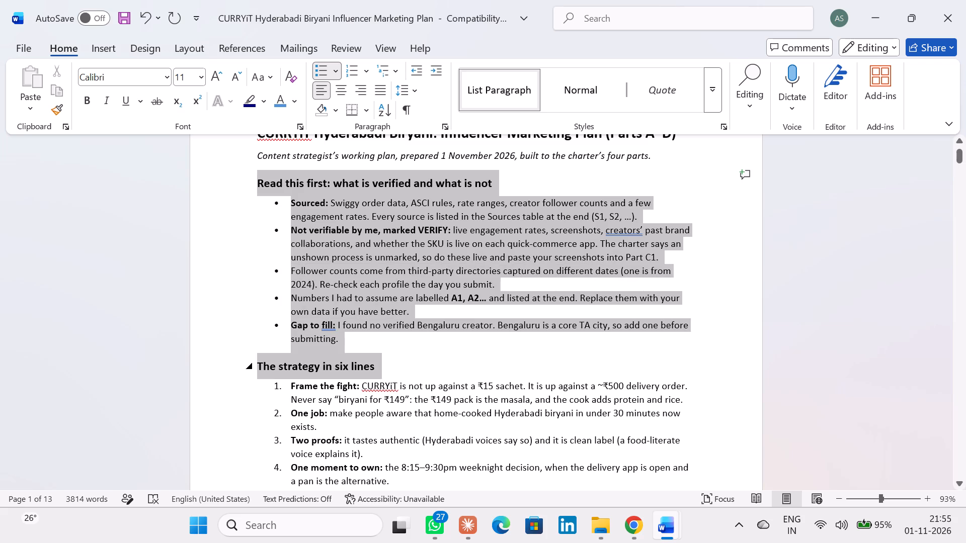
pyautogui.moveTo(436, 354); pyautogui.dragTo(471, 343)
pyautogui.scroll(-6, 449, 342)
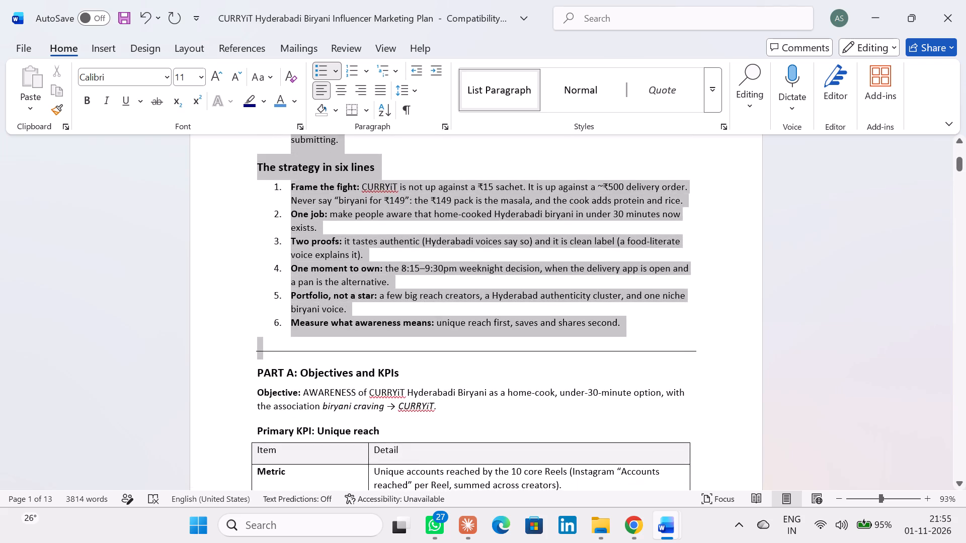
pyautogui.moveTo(471, 343); pyautogui.dragTo(567, 374)
pyautogui.scroll(-4, 472, 344)
pyautogui.scroll(-4, 510, 370)
pyautogui.scroll(-8, 567, 371)
pyautogui.moveTo(567, 374); pyautogui.dragTo(563, 382)
pyautogui.scroll(-13, 565, 385)
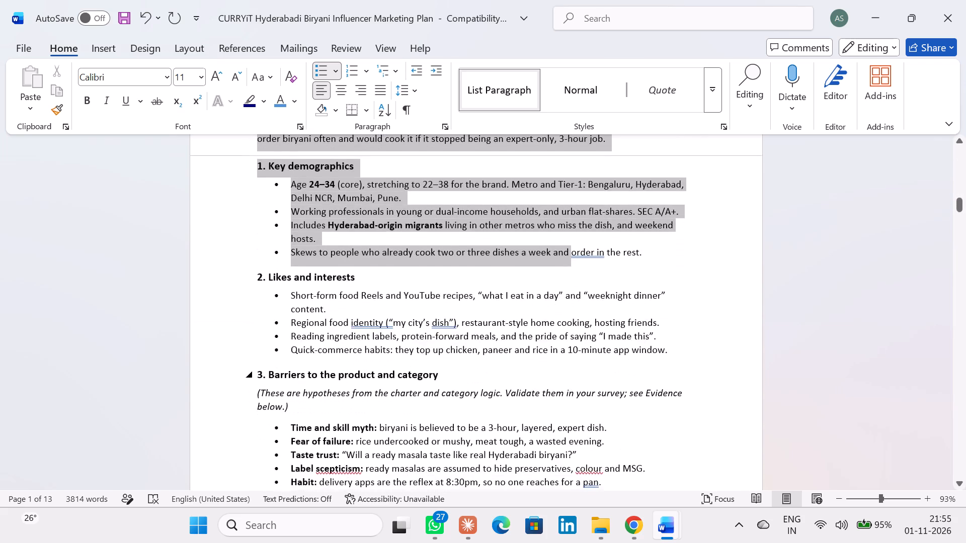
pyautogui.moveTo(563, 382); pyautogui.dragTo(553, 407)
pyautogui.scroll(-9, 563, 382)
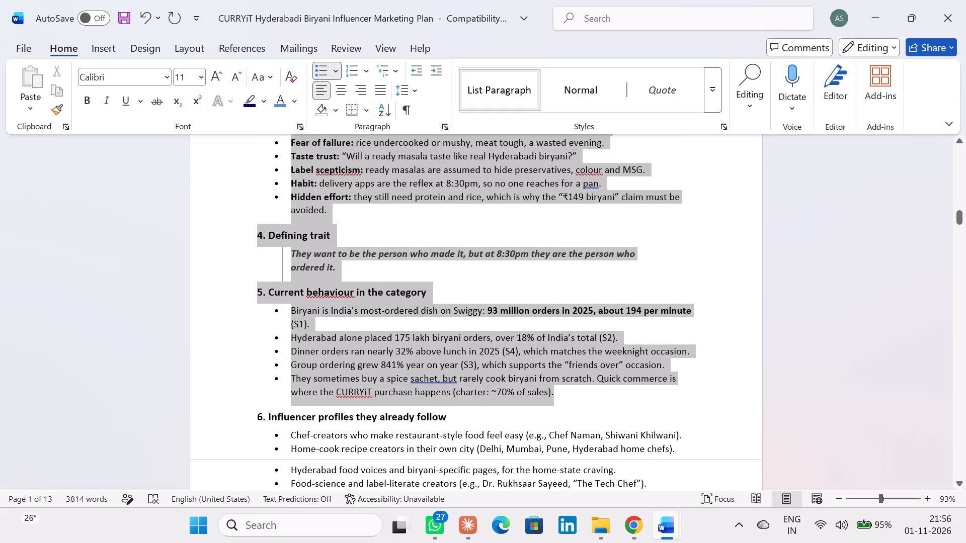
pyautogui.moveTo(553, 407); pyautogui.dragTo(442, 340)
pyautogui.scroll(-5, 551, 410)
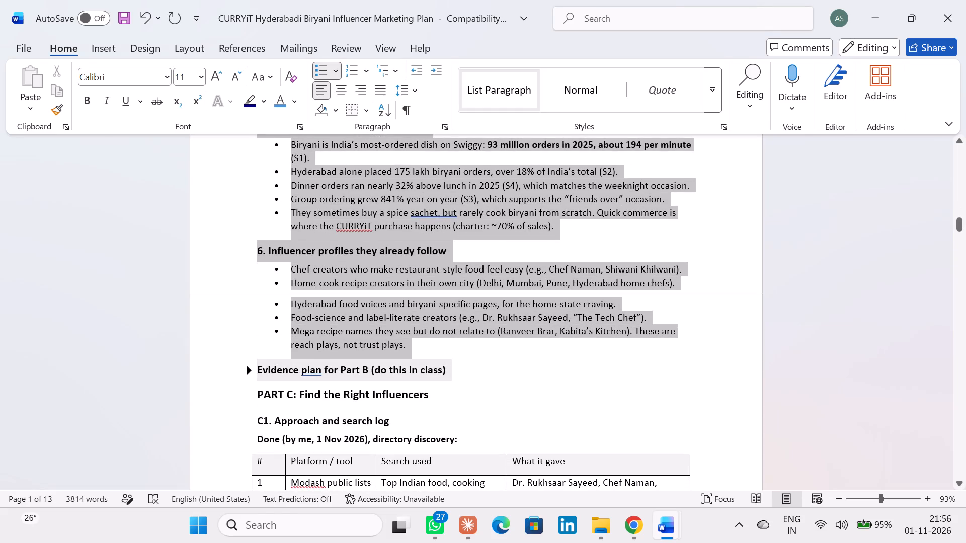
pyautogui.moveTo(442, 340); pyautogui.dragTo(443, 333)
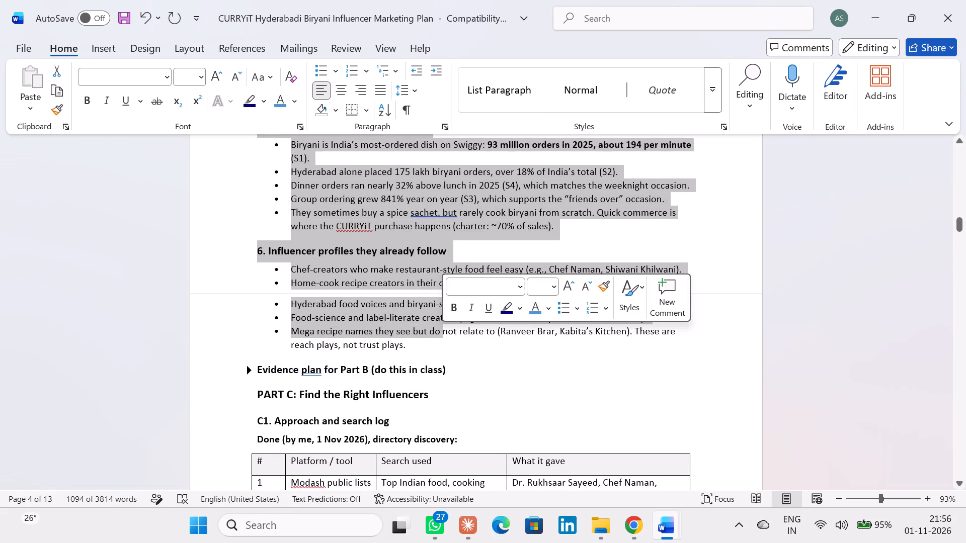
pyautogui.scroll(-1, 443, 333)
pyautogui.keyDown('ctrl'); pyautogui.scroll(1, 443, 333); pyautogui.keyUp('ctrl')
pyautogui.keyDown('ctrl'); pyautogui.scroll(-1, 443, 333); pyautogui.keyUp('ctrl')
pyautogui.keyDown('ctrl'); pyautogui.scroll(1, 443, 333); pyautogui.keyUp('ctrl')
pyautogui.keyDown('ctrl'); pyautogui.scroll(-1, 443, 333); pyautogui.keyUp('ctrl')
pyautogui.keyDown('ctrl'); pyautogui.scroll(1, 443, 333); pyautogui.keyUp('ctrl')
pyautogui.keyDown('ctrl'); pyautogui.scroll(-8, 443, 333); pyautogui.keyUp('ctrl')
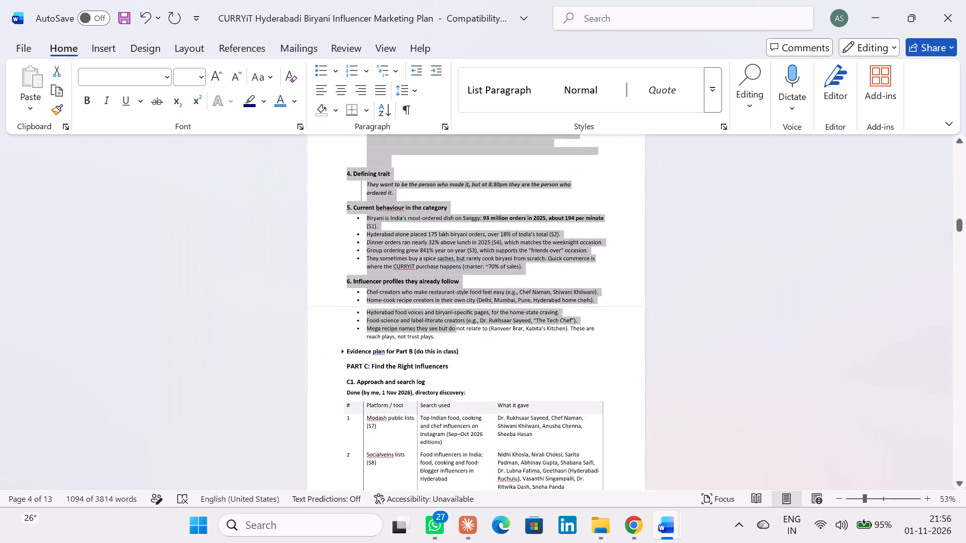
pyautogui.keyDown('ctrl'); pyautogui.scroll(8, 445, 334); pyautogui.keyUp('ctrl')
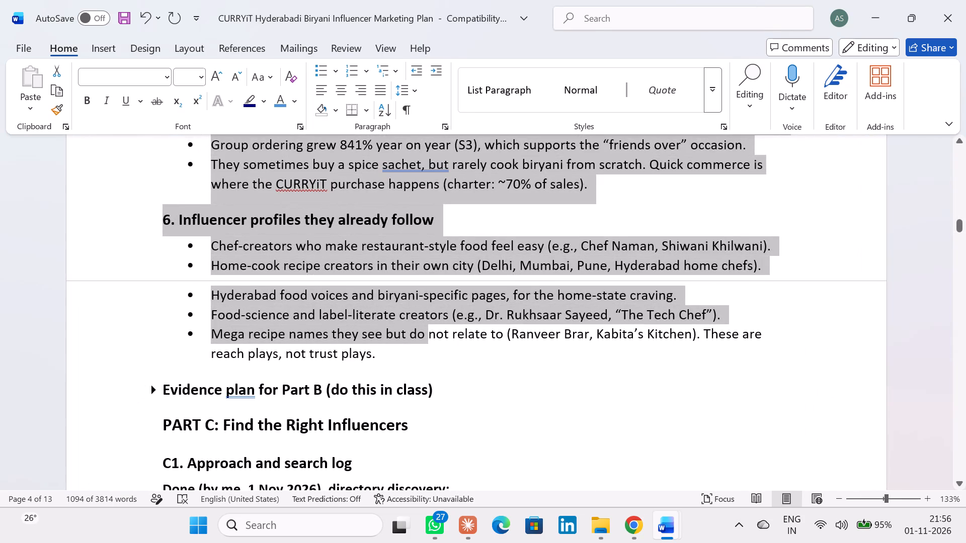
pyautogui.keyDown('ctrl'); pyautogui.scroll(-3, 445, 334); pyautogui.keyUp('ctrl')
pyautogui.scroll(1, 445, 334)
# Clear the text selection, placing the cursor at the end of the "Secondary KPI: Save + share rate" heading.
pyautogui.scroll(1, 445, 334)
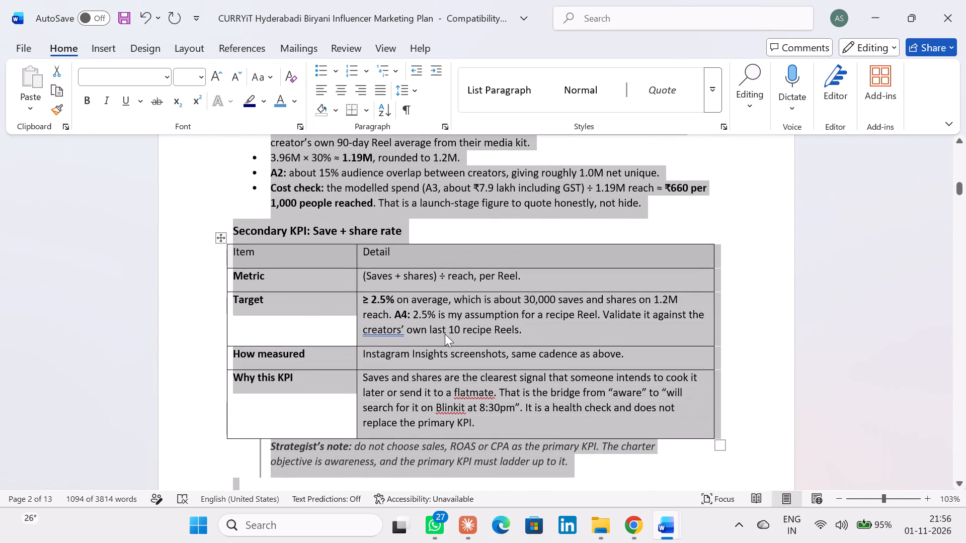
pyautogui.click(511, 237)
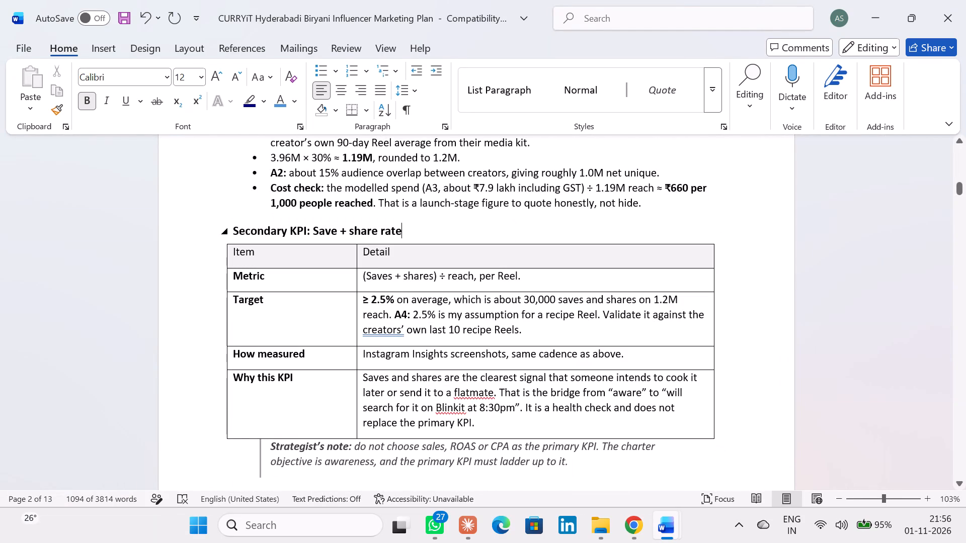
pyautogui.click(511, 237)
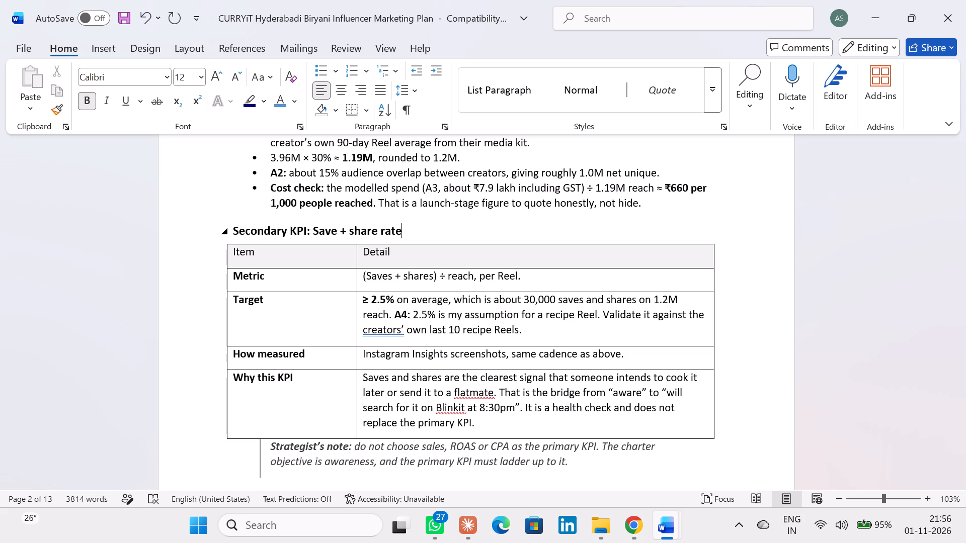
# Review the plan from the document title through Part A's KPI tables to Part B's "Current behaviour in the category" section.
pyautogui.scroll(12, 635, 204)
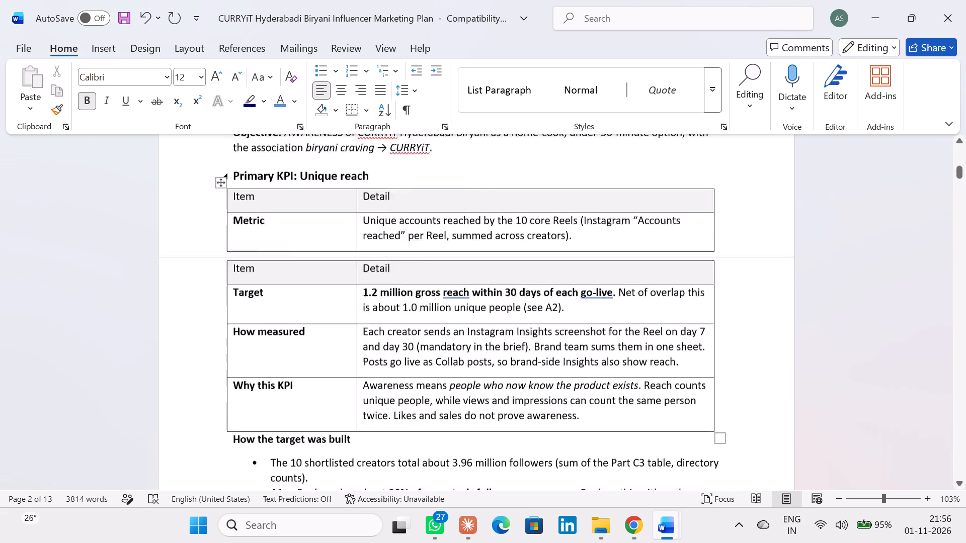
pyautogui.scroll(5, 569, 331)
pyautogui.scroll(20, 504, 412)
pyautogui.scroll(7, 504, 412)
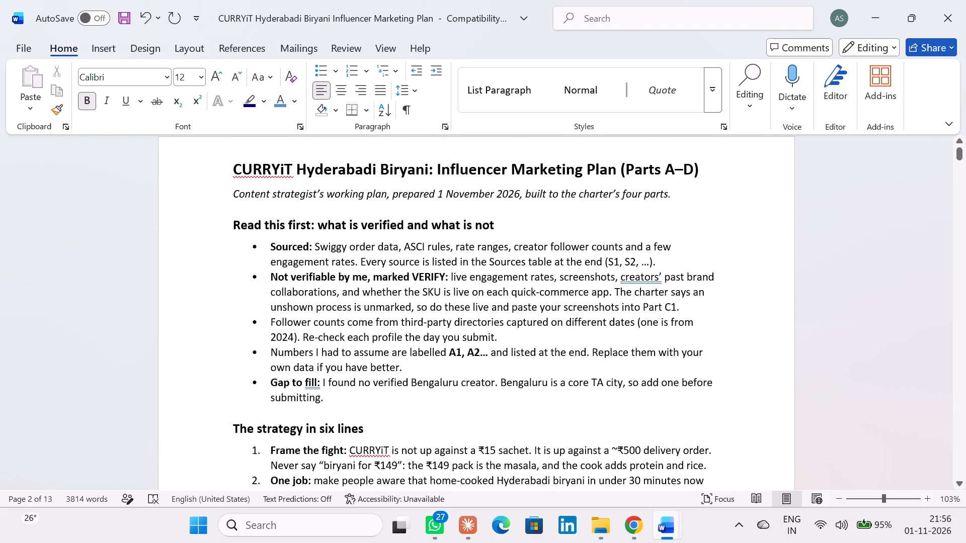
pyautogui.scroll(-3, 434, 321)
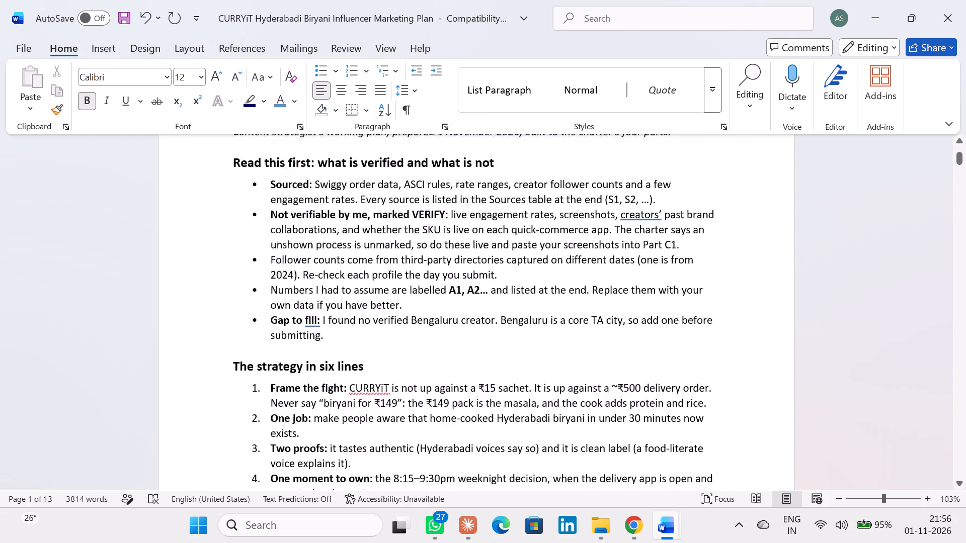
pyautogui.scroll(-15, 434, 321)
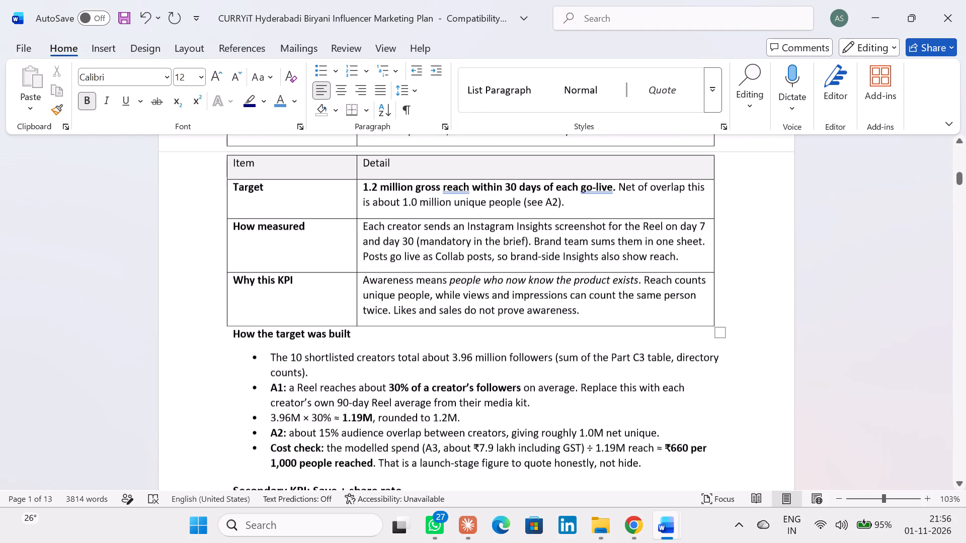
pyautogui.scroll(-17, 435, 320)
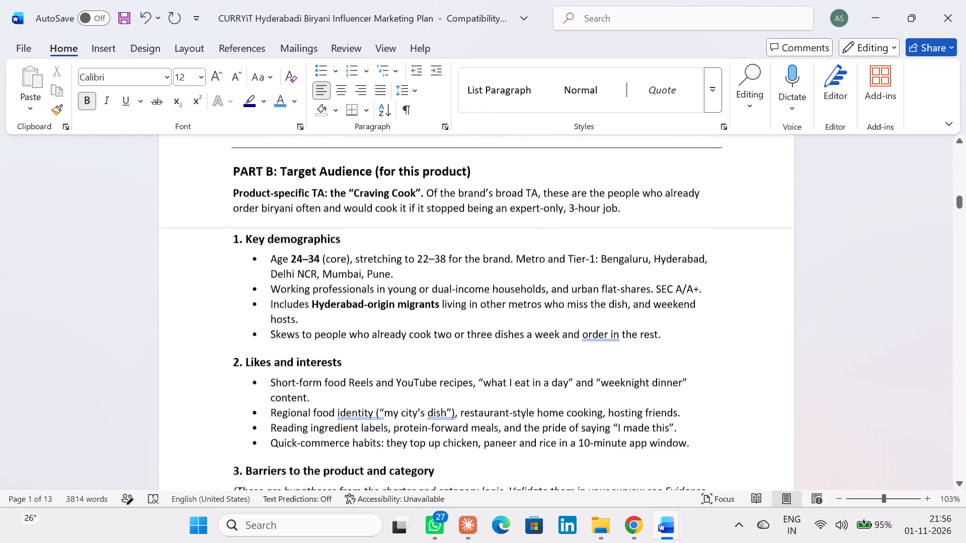
pyautogui.scroll(-10, 435, 320)
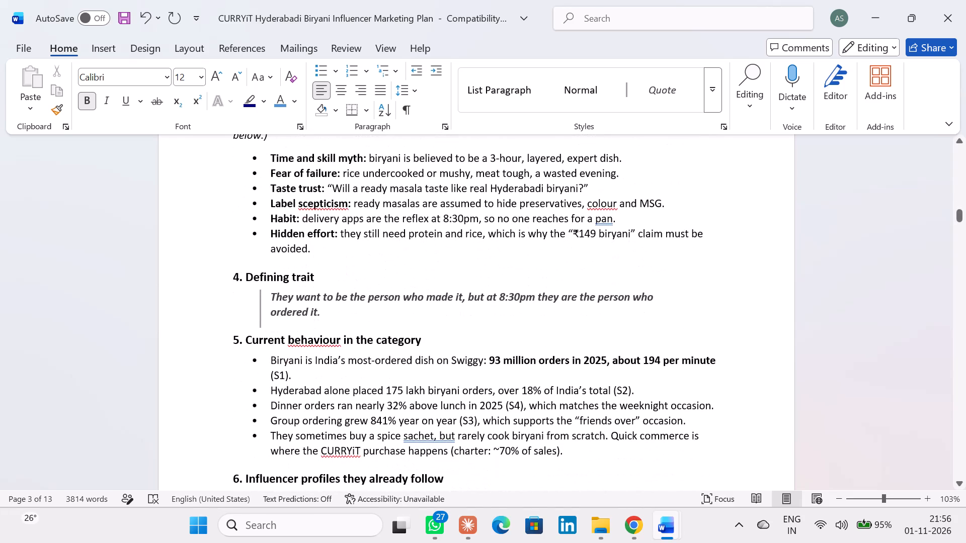
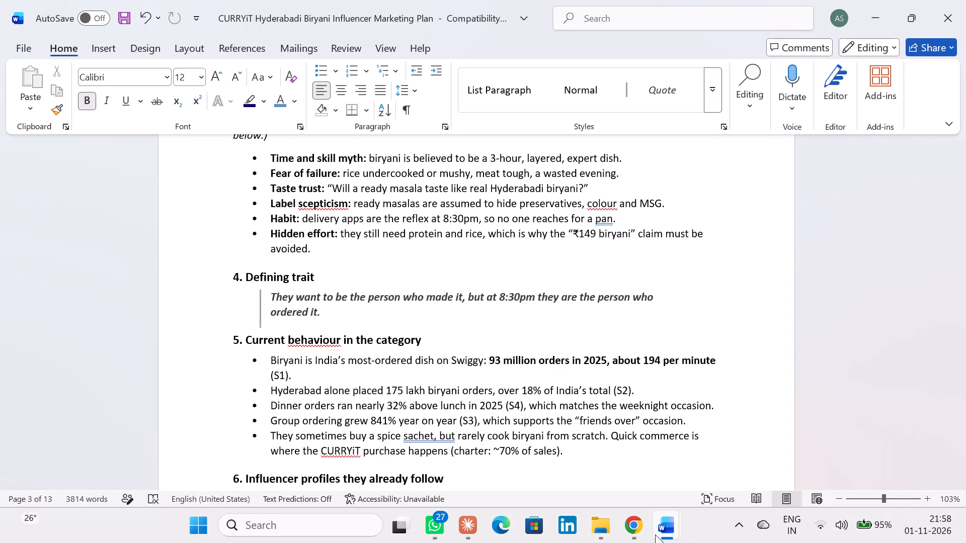
# Switch to the cfi document and read through its interview answers from "Short-term And long-term Goal" to the "Company research" section.
pyautogui.click(514, 438)
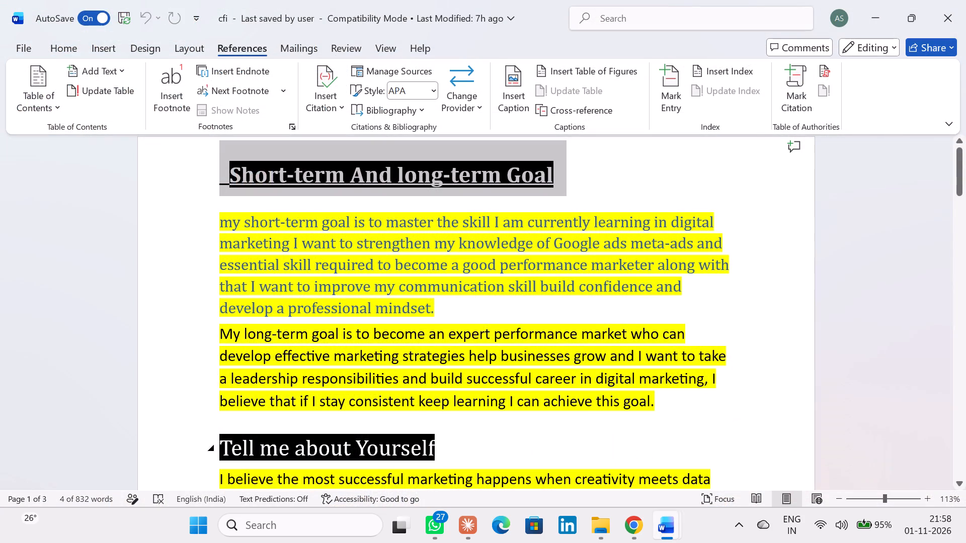
pyautogui.scroll(-7, 500, 336)
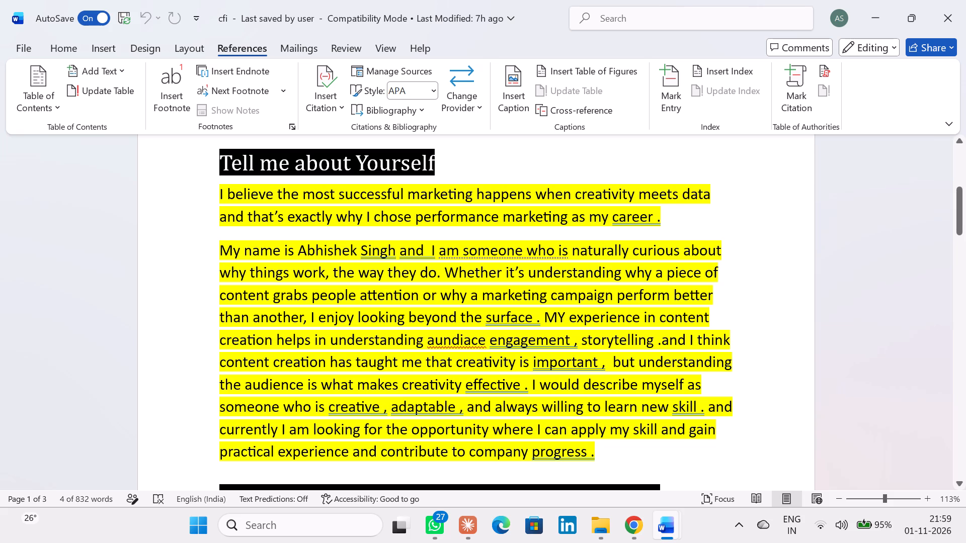
pyautogui.scroll(-4, 549, 429)
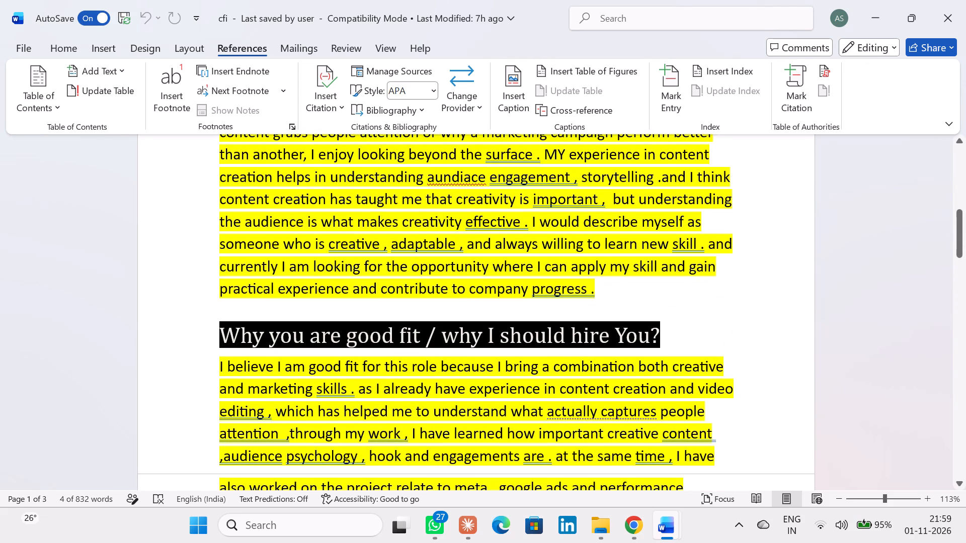
pyautogui.scroll(-3, 454, 273)
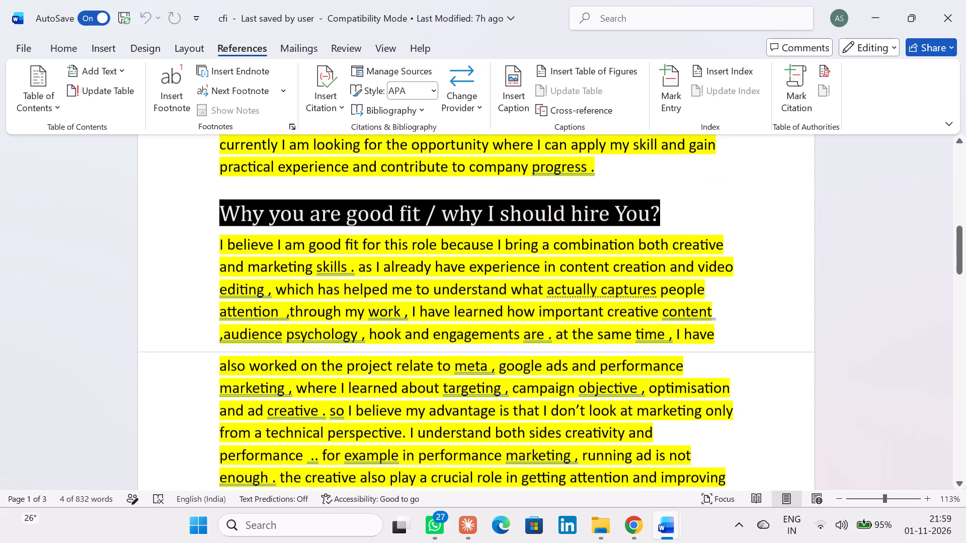
pyautogui.scroll(-2, 454, 273)
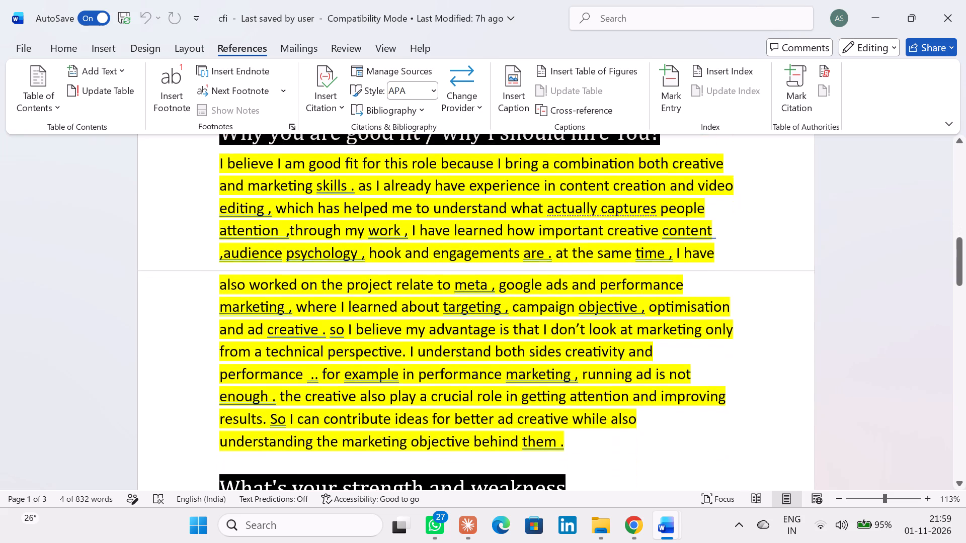
pyautogui.scroll(-13, 454, 273)
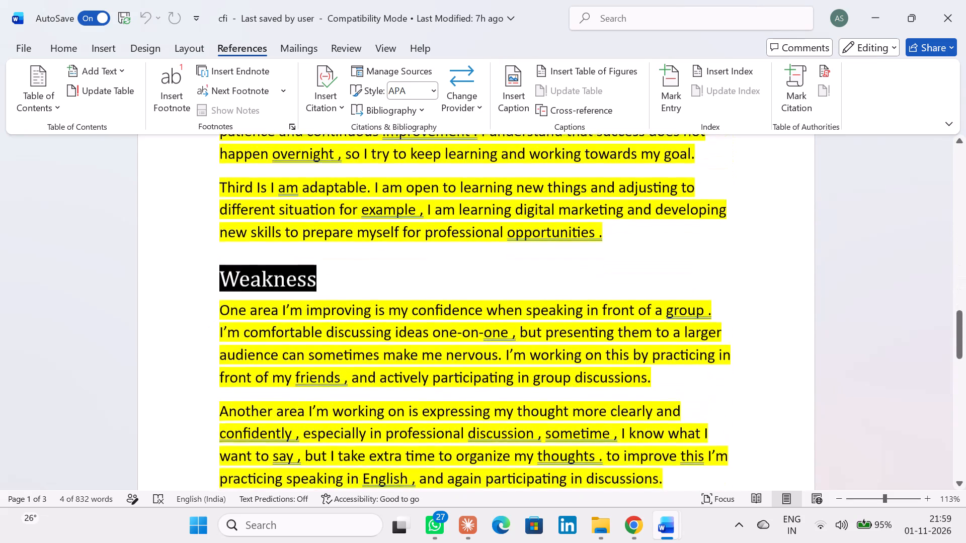
pyautogui.scroll(-4, 454, 273)
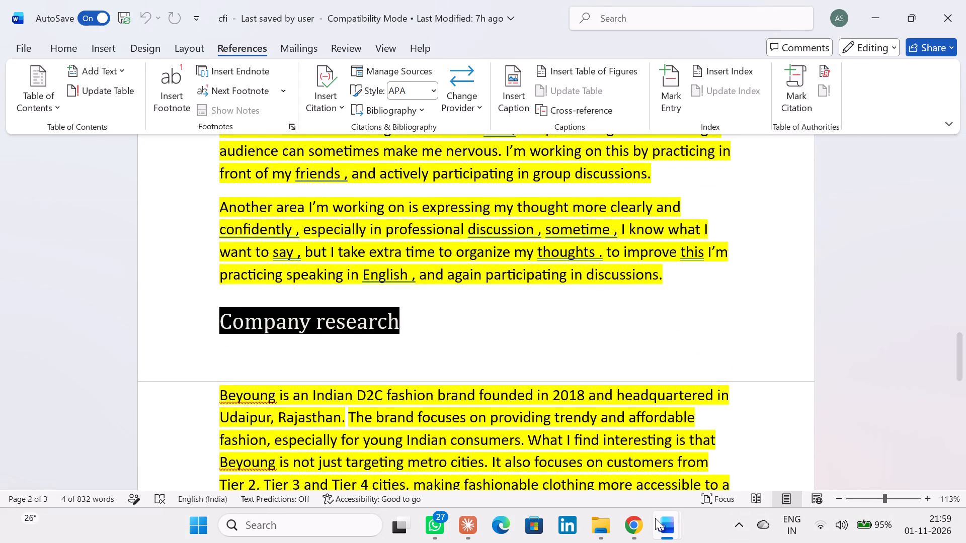
# Switch back to the CURRYiT Hyderabadi Biryani Influencer Marketing Plan document.
pyautogui.click(666, 520)
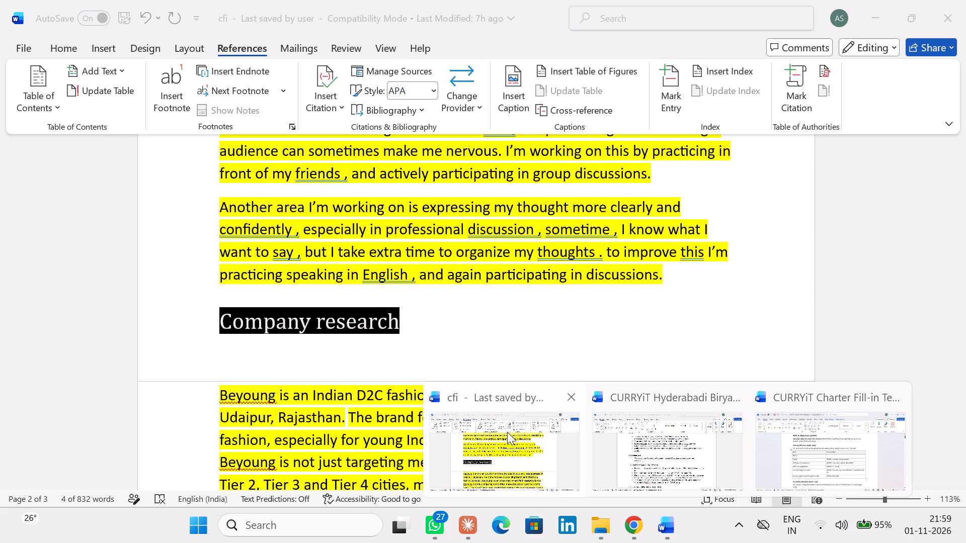
pyautogui.click(556, 493)
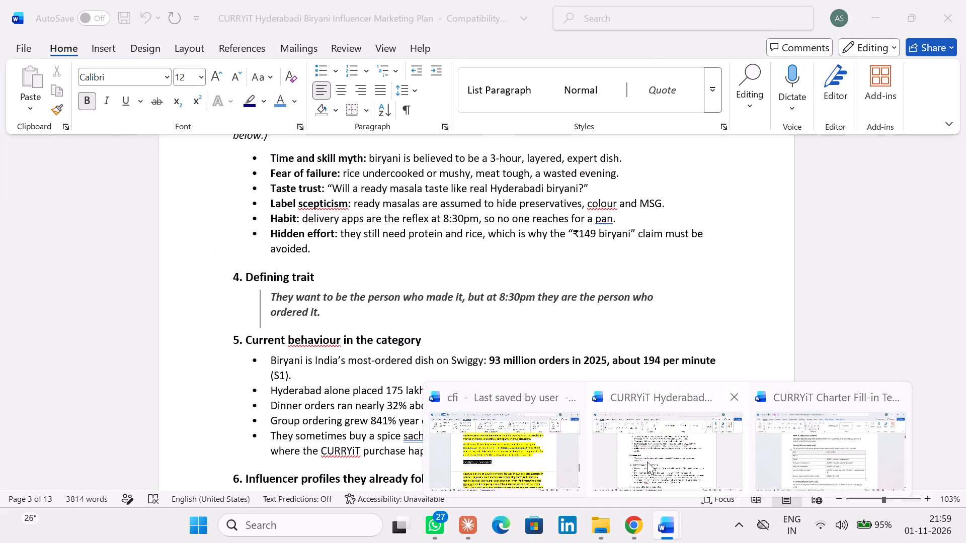
pyautogui.click(647, 462)
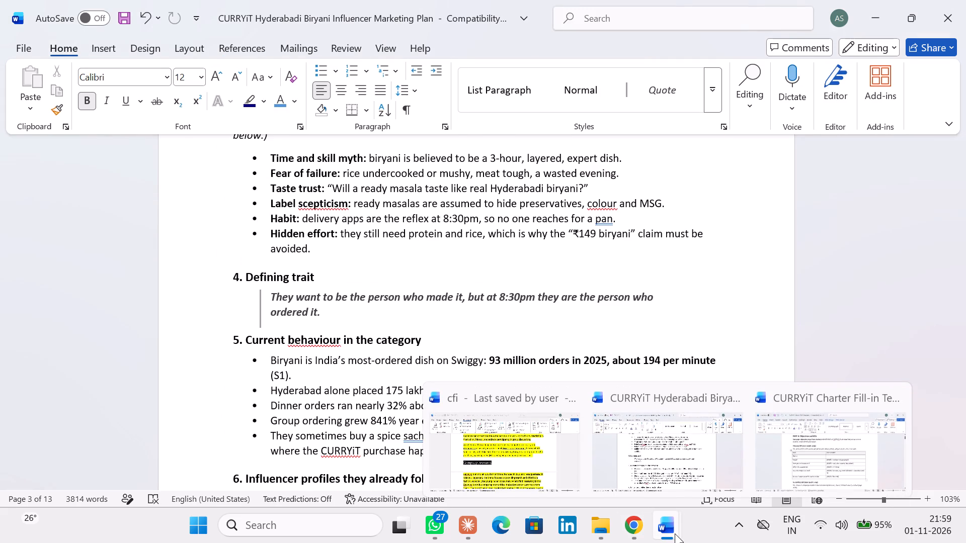
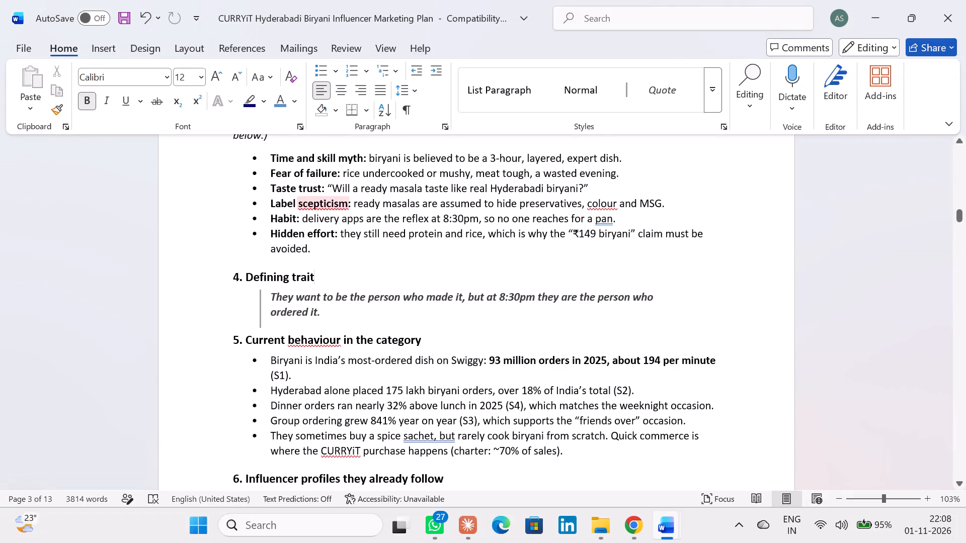
# Delete the "Read this first: what is verified and what is not" and "The strategy in six lines" sections above Part A.
pyautogui.scroll(11, 516, 247)
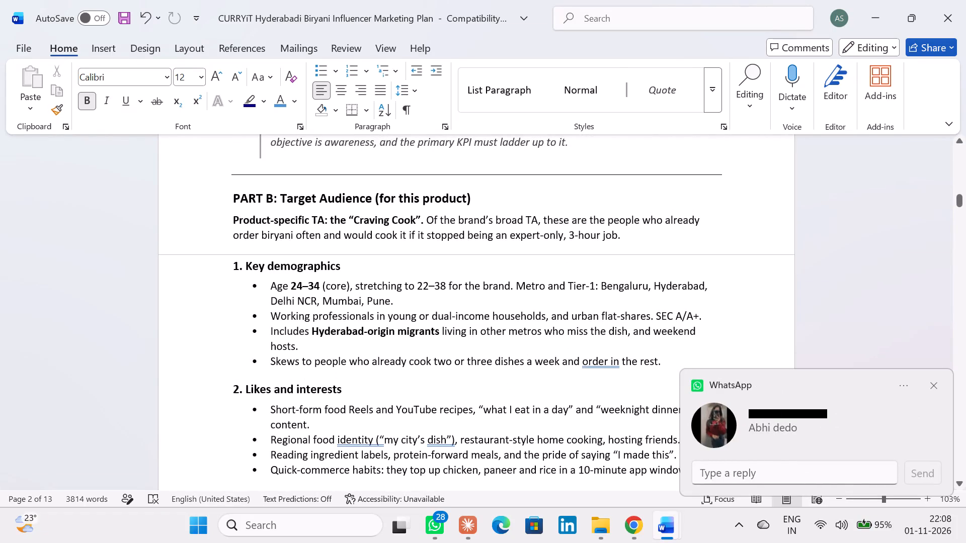
pyautogui.click(538, 235)
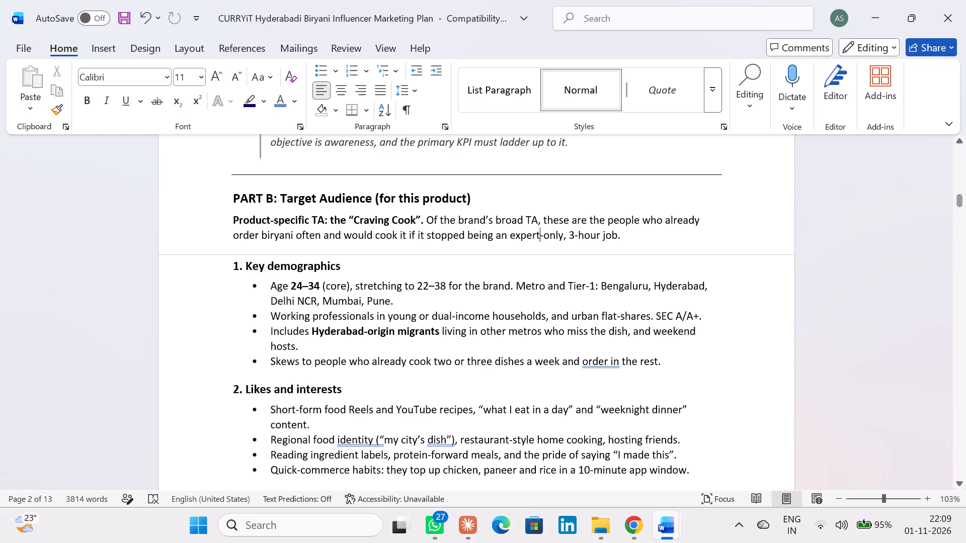
pyautogui.scroll(10, 370, 235)
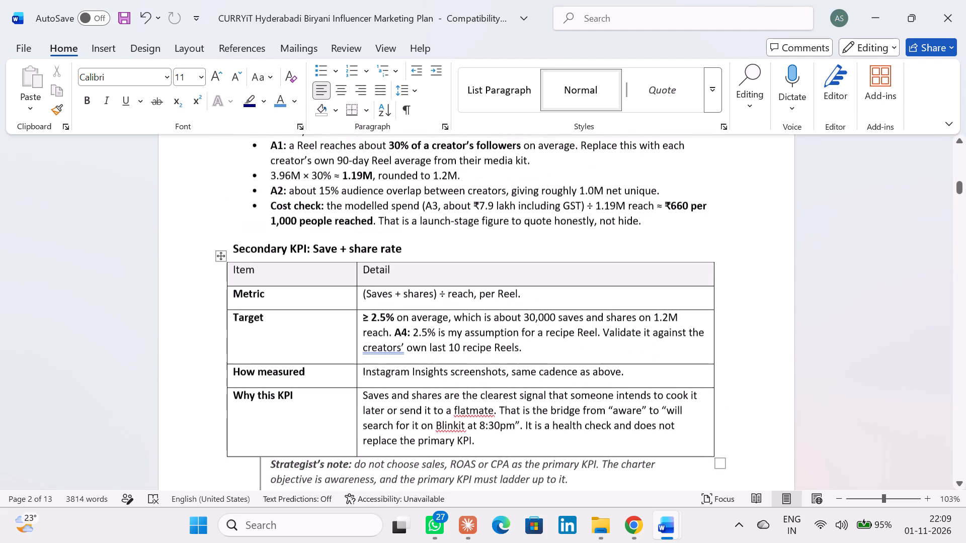
pyautogui.scroll(3, 370, 235)
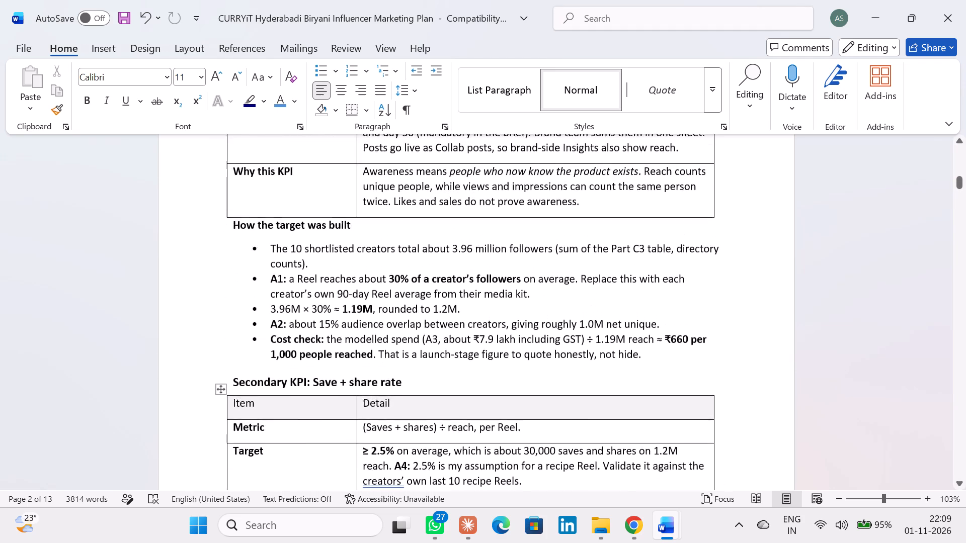
pyautogui.scroll(3, 370, 235)
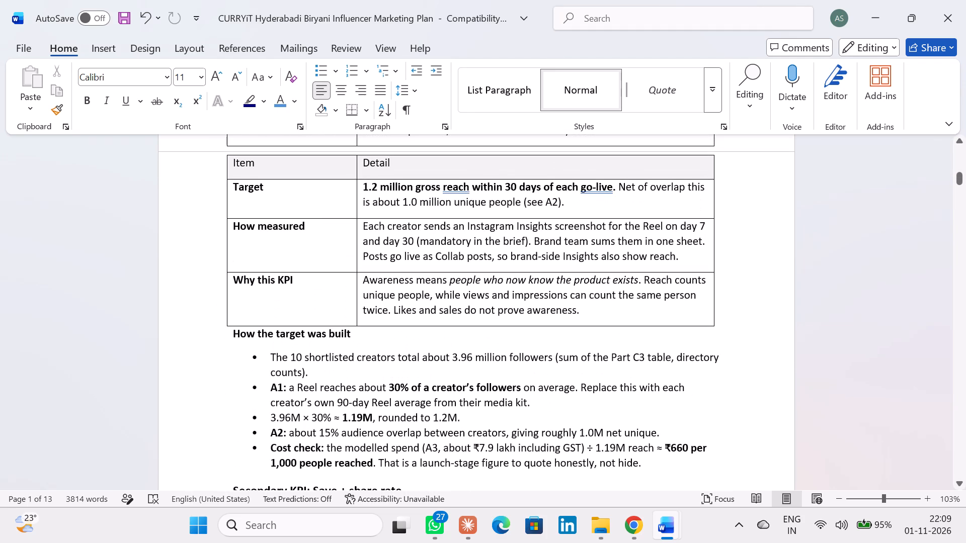
pyautogui.scroll(10, 370, 235)
pyautogui.scroll(11, 370, 235)
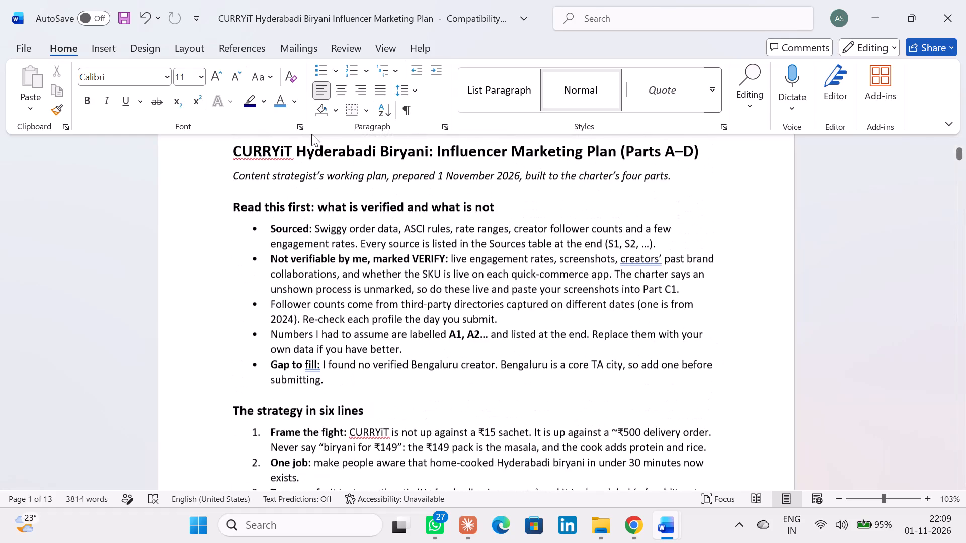
pyautogui.scroll(6, 311, 134)
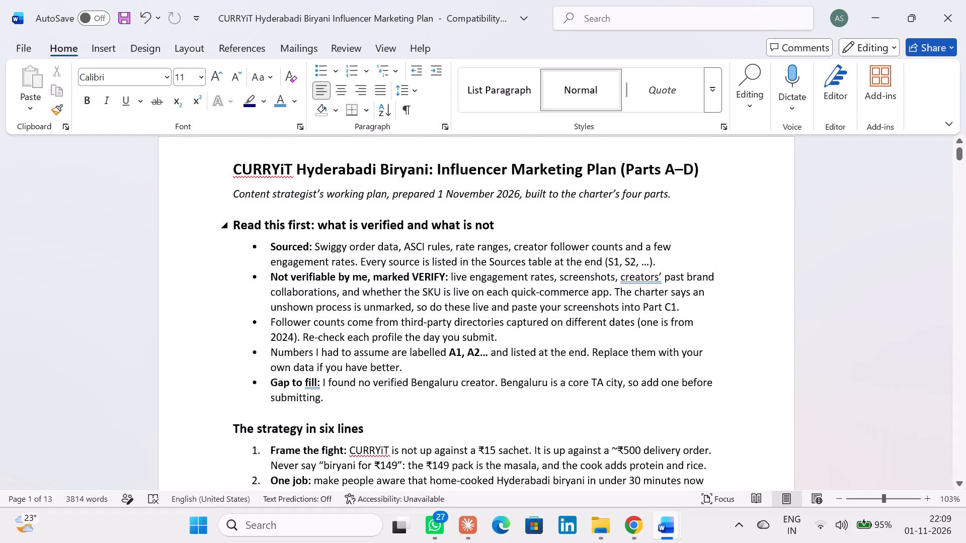
pyautogui.moveTo(234, 224); pyautogui.dragTo(378, 323)
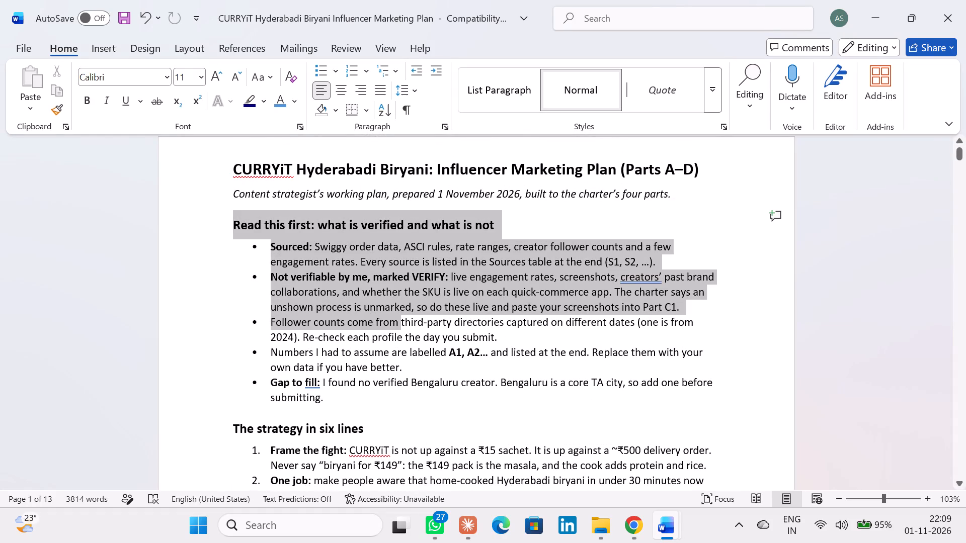
pyautogui.moveTo(378, 323); pyautogui.dragTo(424, 326)
pyautogui.scroll(-4, 407, 352)
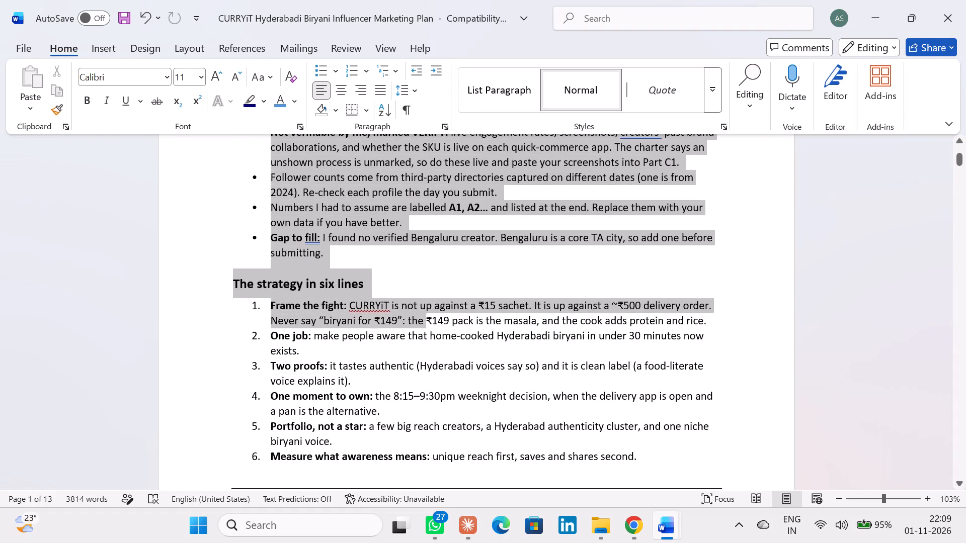
pyautogui.moveTo(424, 326); pyautogui.dragTo(464, 331)
pyautogui.scroll(-3, 424, 326)
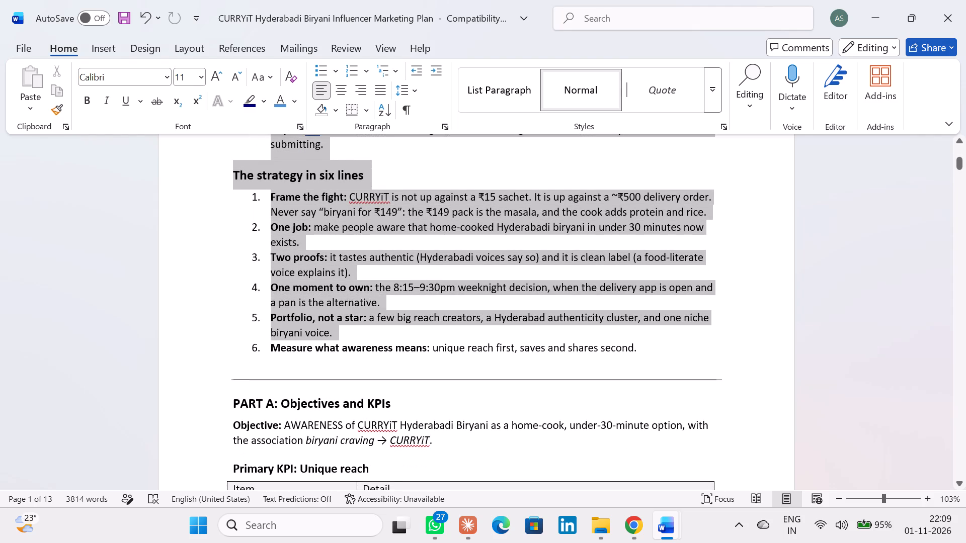
pyautogui.moveTo(464, 331); pyautogui.dragTo(648, 343)
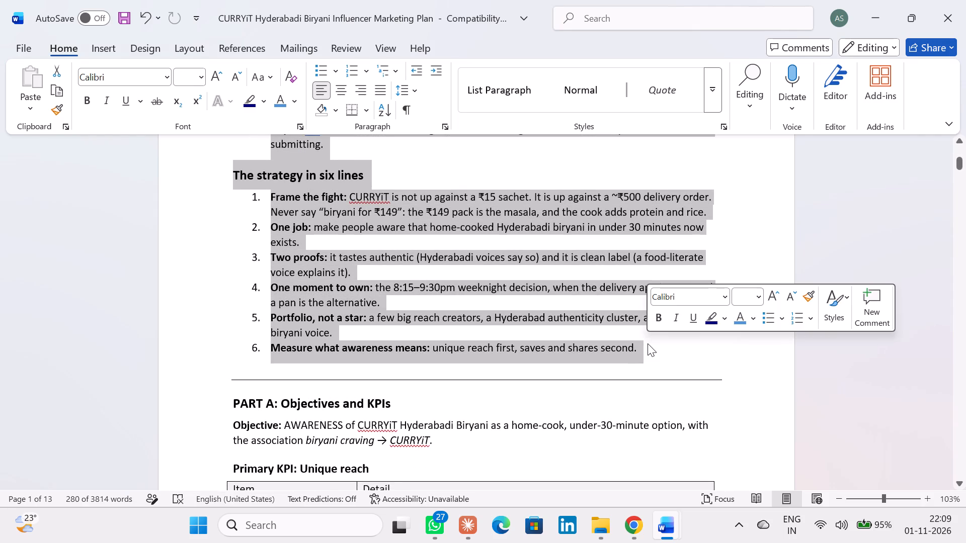
pyautogui.press('BackSpace')
pyautogui.scroll(4, 648, 343)
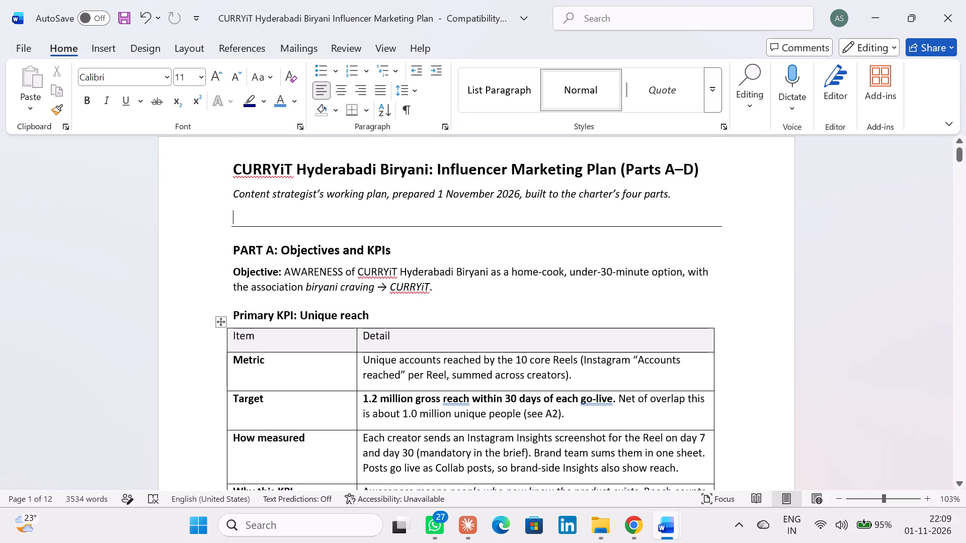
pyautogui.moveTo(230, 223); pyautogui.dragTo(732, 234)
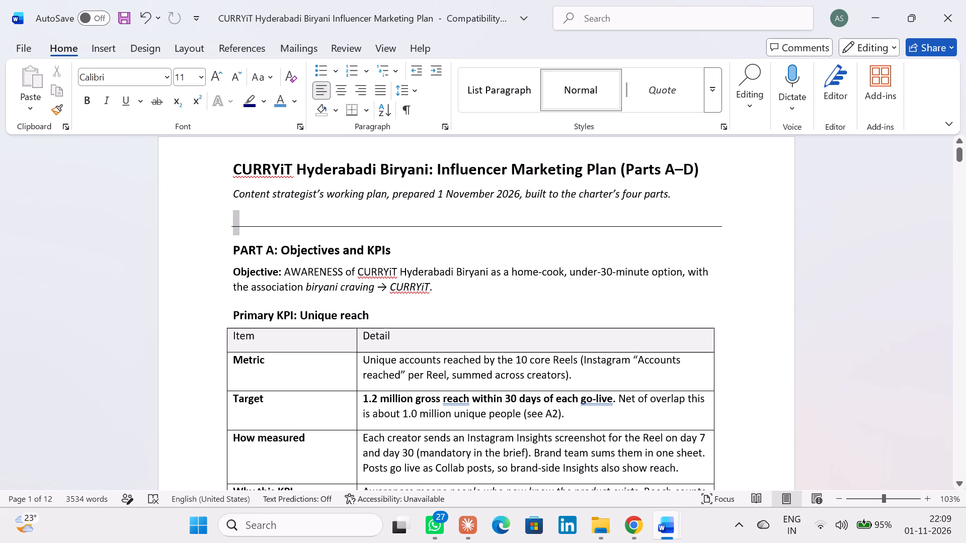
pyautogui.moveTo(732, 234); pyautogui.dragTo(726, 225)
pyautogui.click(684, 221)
# Replace "(mandatory in the brief)." with a comma in the How measured row of the Primary KPI table.
pyautogui.scroll(-1, 413, 338)
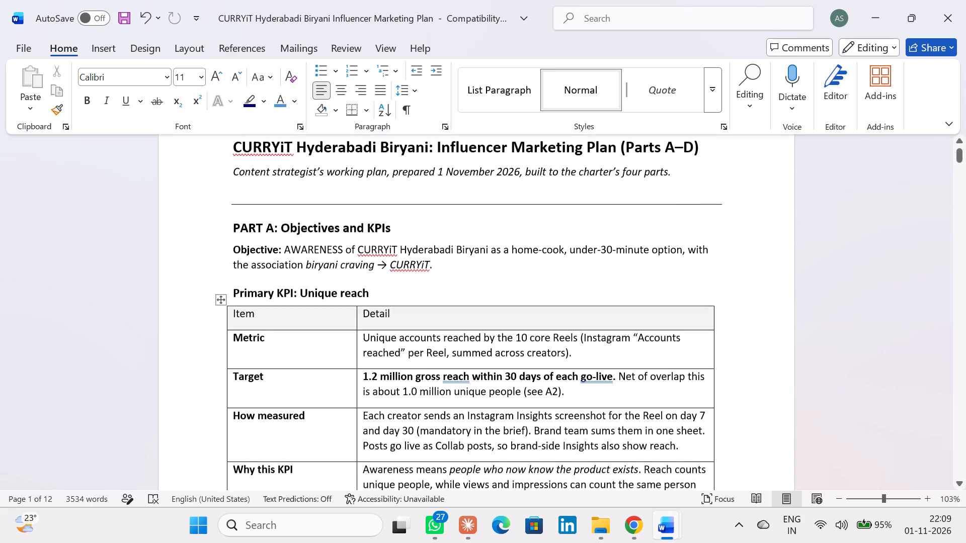
pyautogui.scroll(-2, 407, 278)
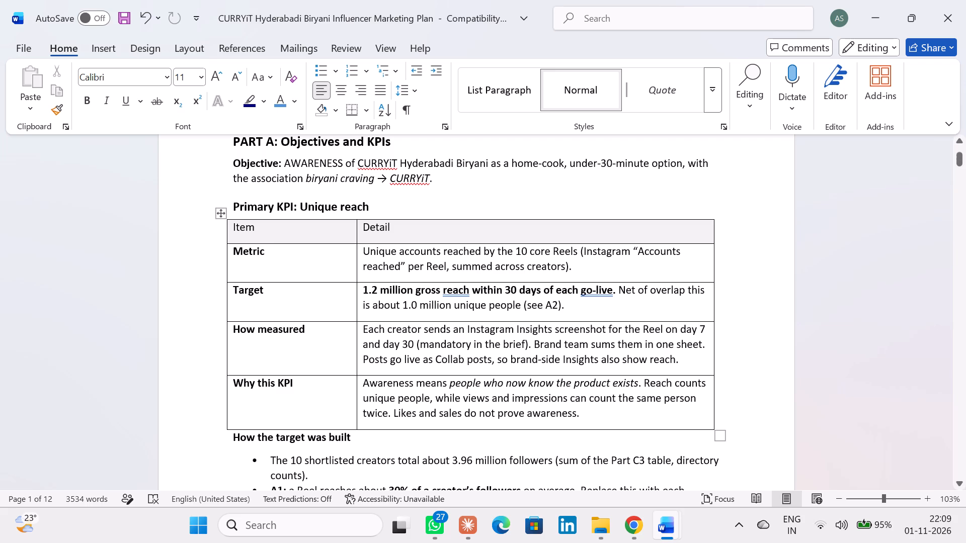
pyautogui.scroll(-2, 518, 292)
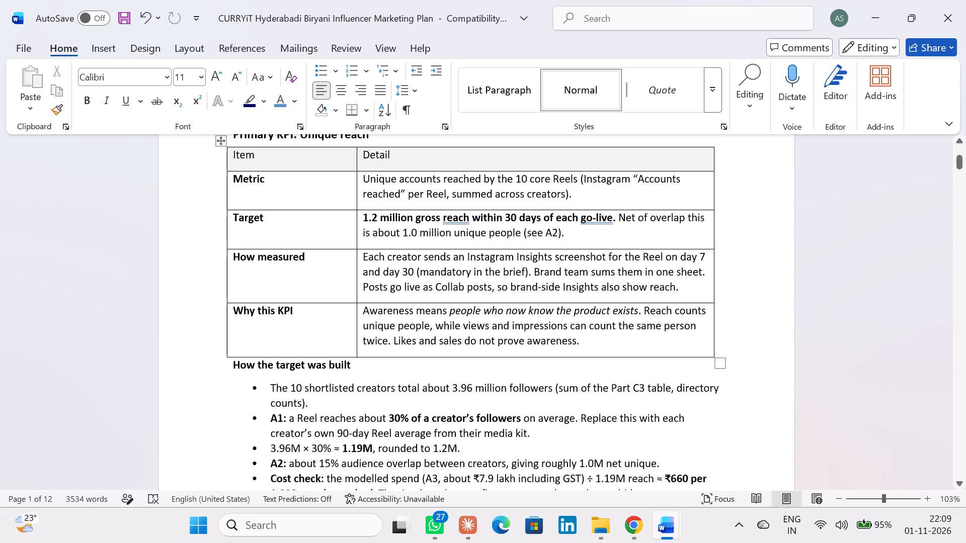
pyautogui.scroll(-1, 518, 292)
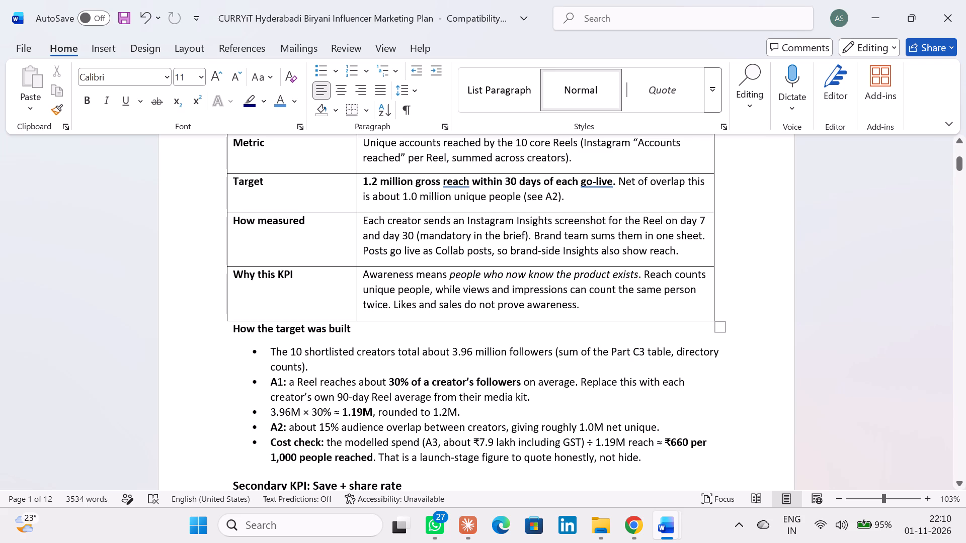
pyautogui.moveTo(531, 235); pyautogui.dragTo(526, 235)
pyautogui.moveTo(526, 235); pyautogui.dragTo(441, 240)
pyautogui.press('BackSpace')
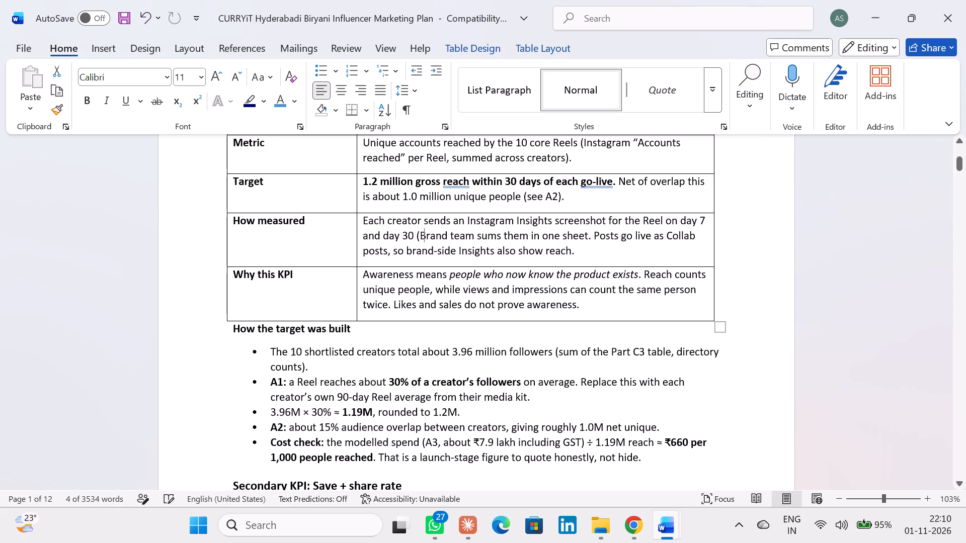
pyautogui.press('BackSpace')
pyautogui.press(',')
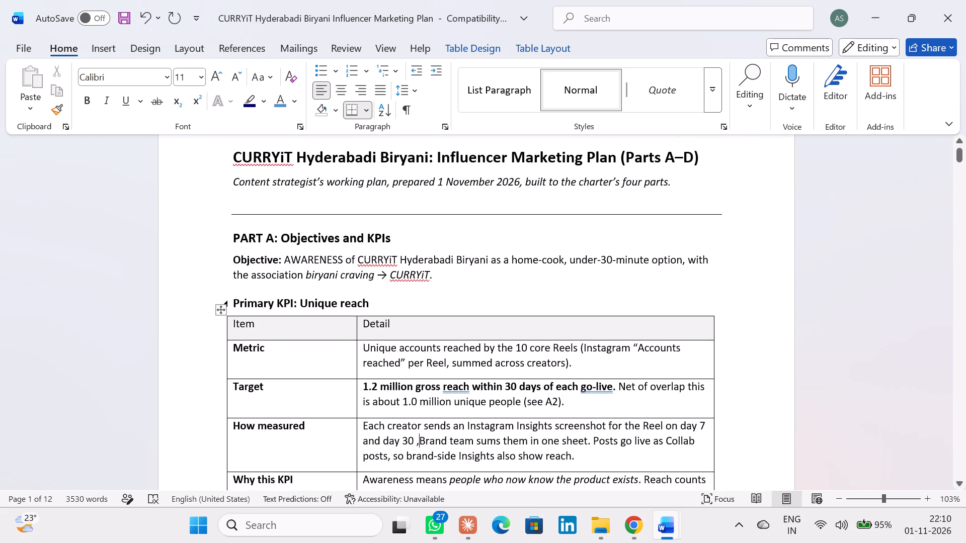
# Delete "(sum of the Part C3 table, directory counts)." from the first bullet under How the target was built.
pyautogui.scroll(-3, 441, 313)
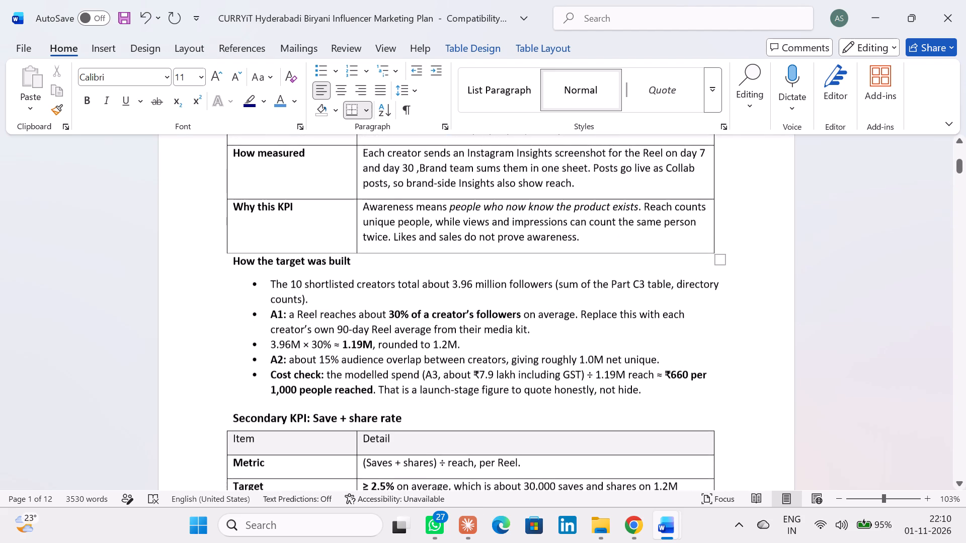
pyautogui.scroll(-2, 441, 313)
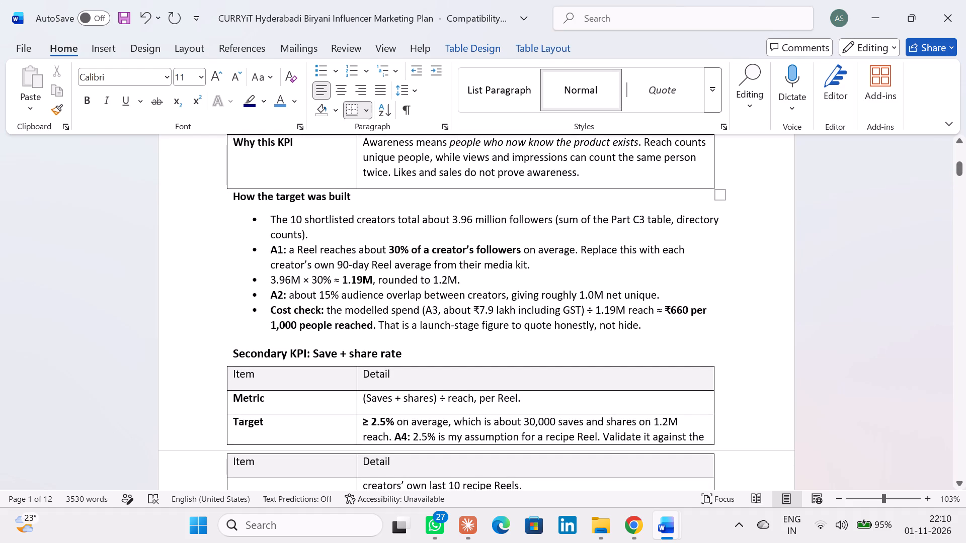
pyautogui.moveTo(557, 219); pyautogui.dragTo(592, 239)
pyautogui.press('BackSpace')
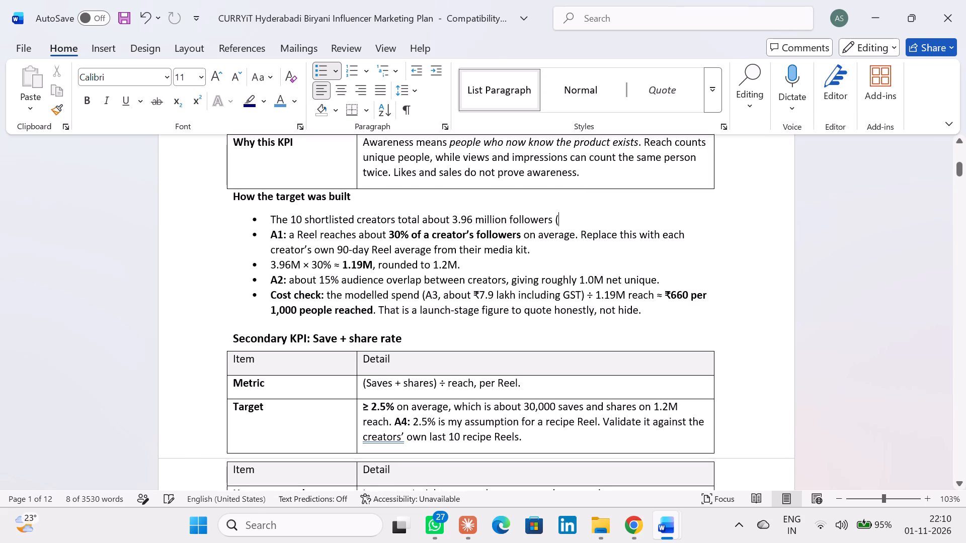
pyautogui.press('BackSpace')
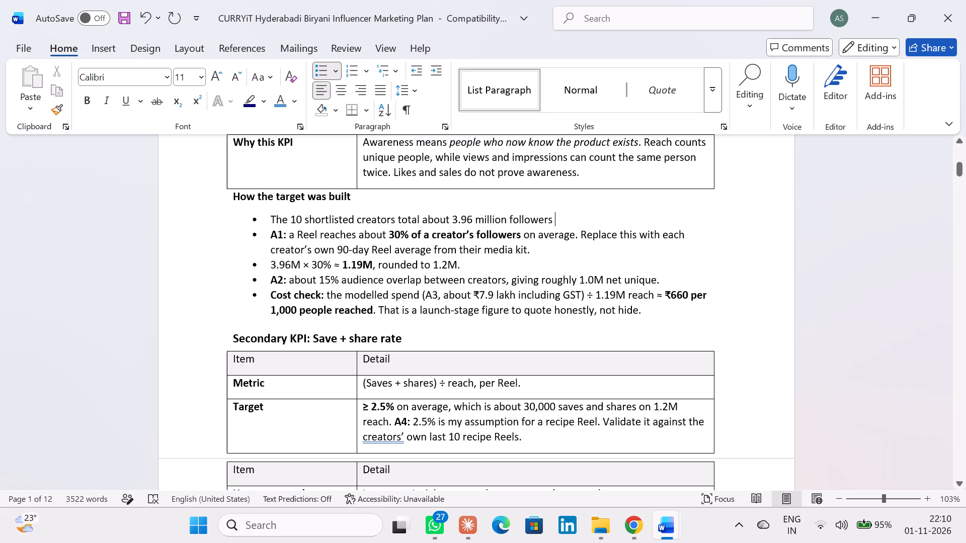
# Remove the "A1:" and "A2:" labels from the bullets under How the target was built.
pyautogui.click(286, 233)
pyautogui.press('BackSpace')
pyautogui.press('BackSpace')
pyautogui.press('BackSpace')
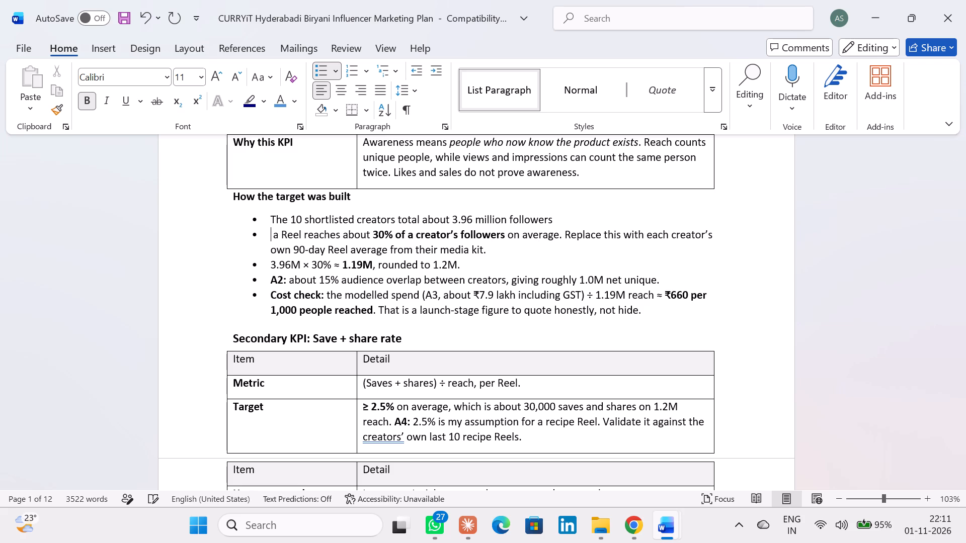
pyautogui.scroll(-1, 286, 233)
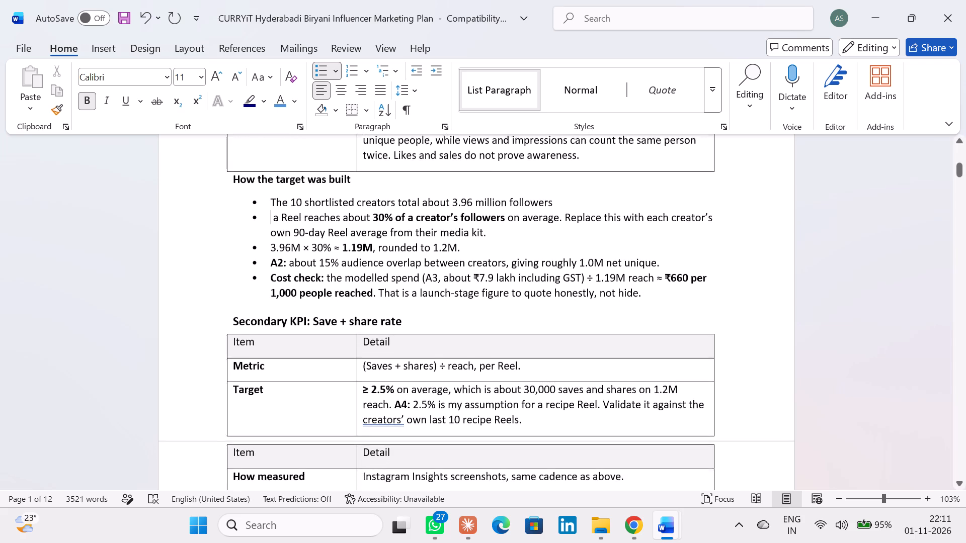
pyautogui.scroll(-1, 286, 233)
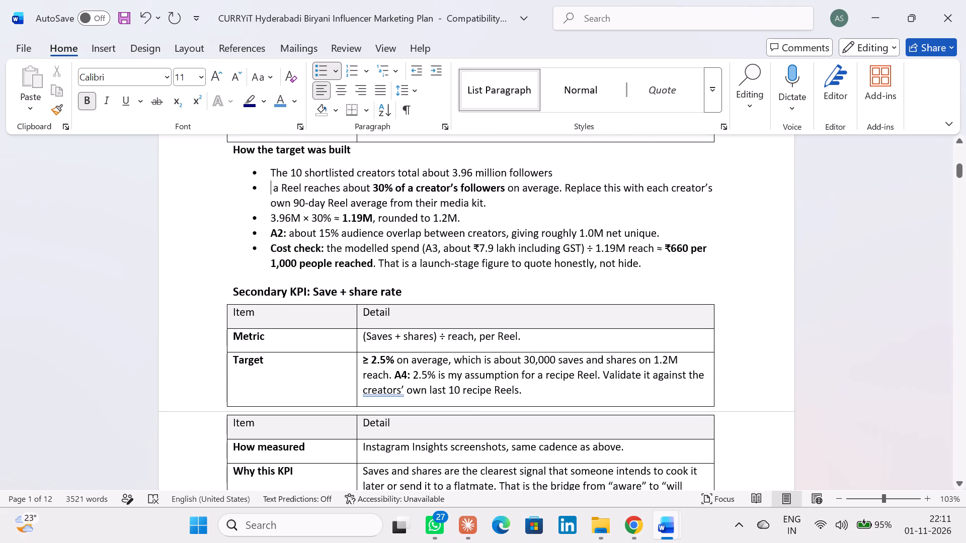
pyautogui.click(288, 231)
pyautogui.press('BackSpace')
pyautogui.press('BackSpace')
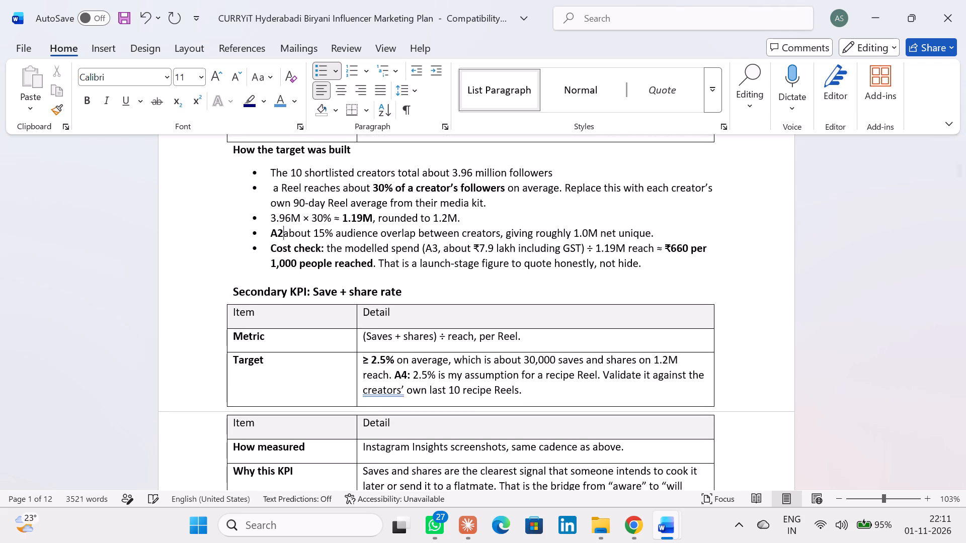
pyautogui.press('BackSpace')
pyautogui.press('BackSpace')
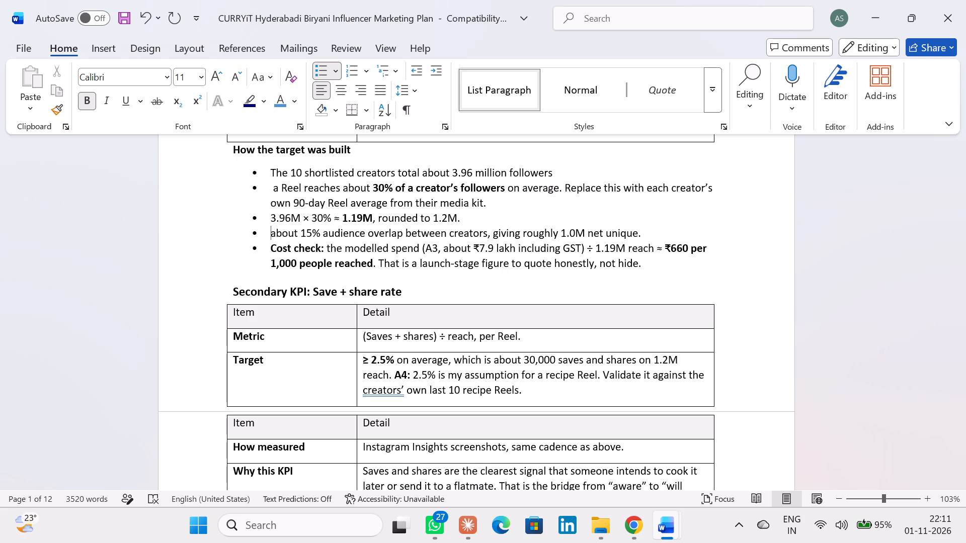
# Delete "That is a launch-stage figure to quote honestly, not hide" from the end of the Cost check bullet.
pyautogui.scroll(-1, 288, 231)
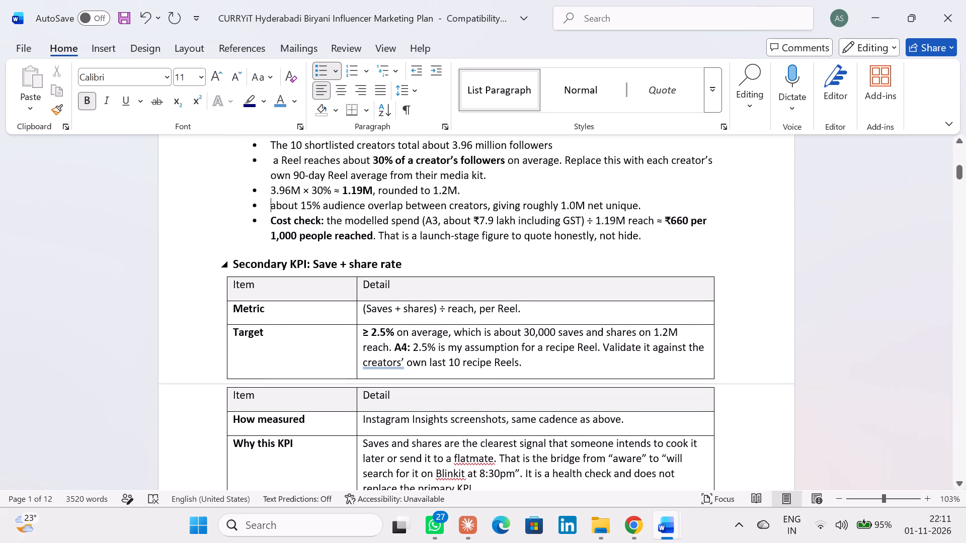
pyautogui.scroll(-1, 356, 248)
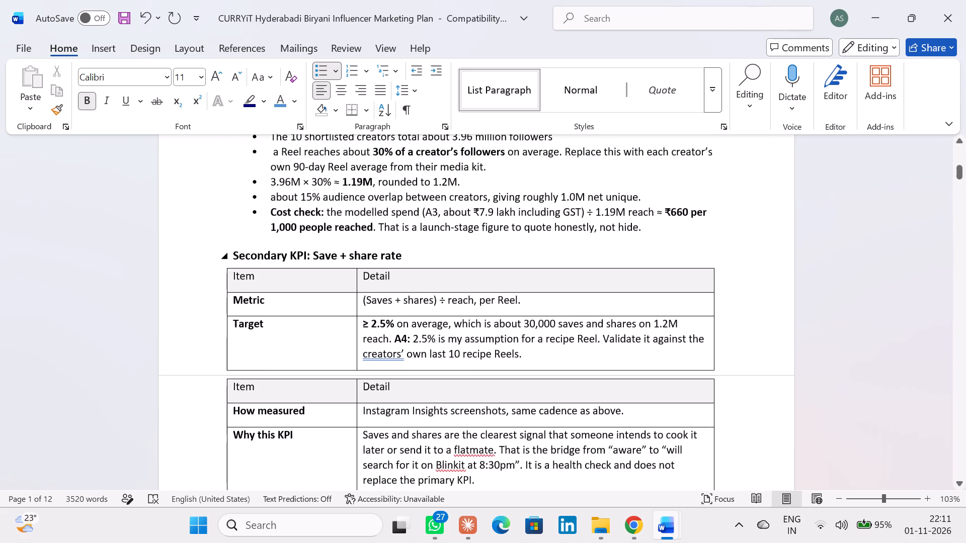
pyautogui.scroll(-2, 356, 248)
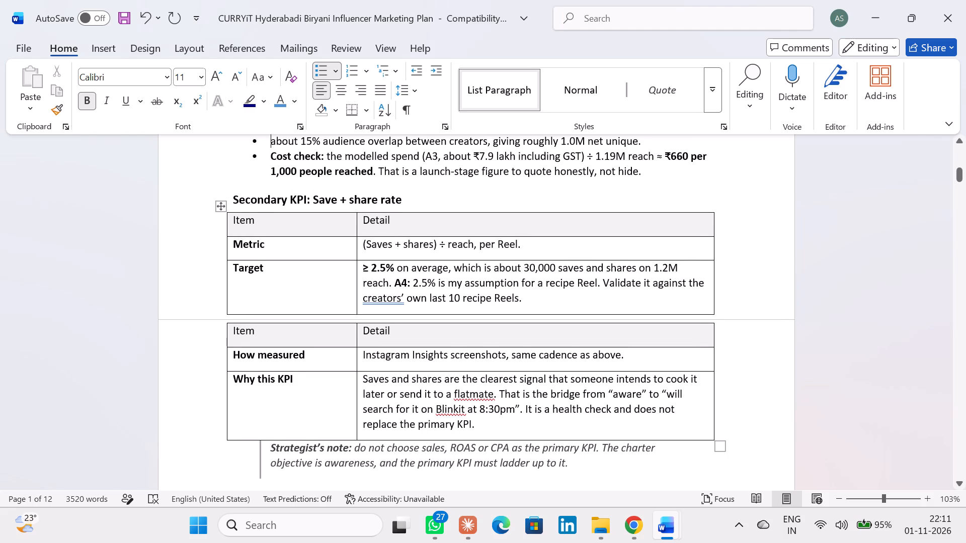
pyautogui.scroll(-1, 356, 248)
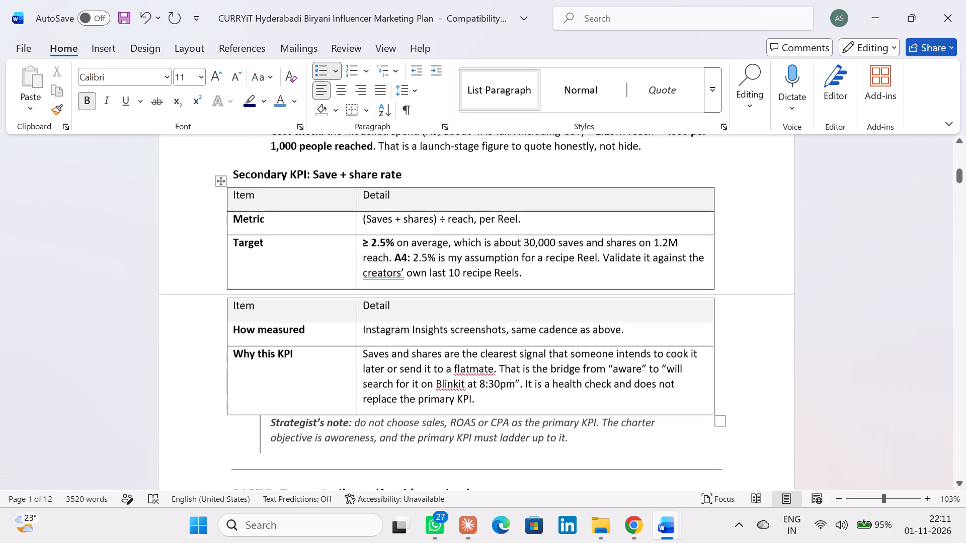
pyautogui.scroll(-1, 356, 248)
pyautogui.scroll(1, 356, 248)
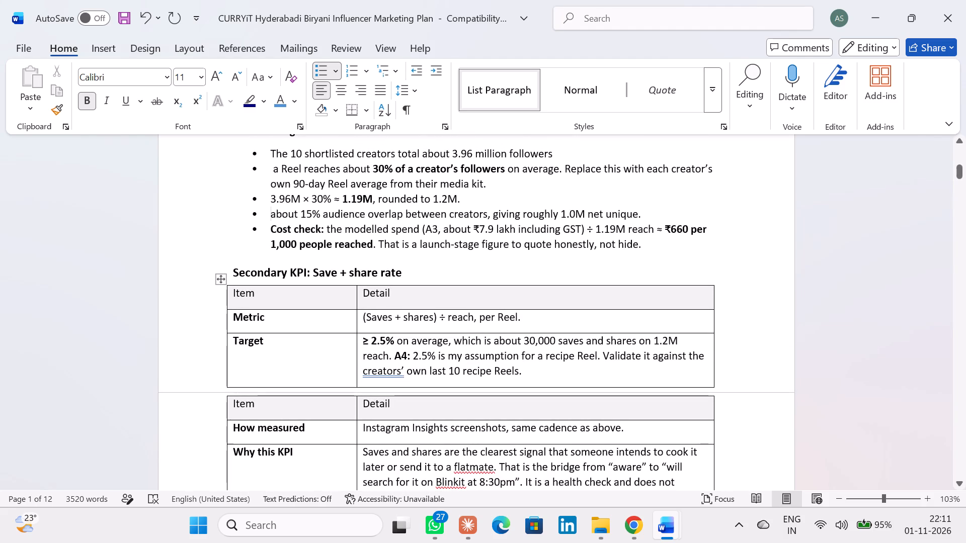
pyautogui.moveTo(382, 244); pyautogui.dragTo(619, 237)
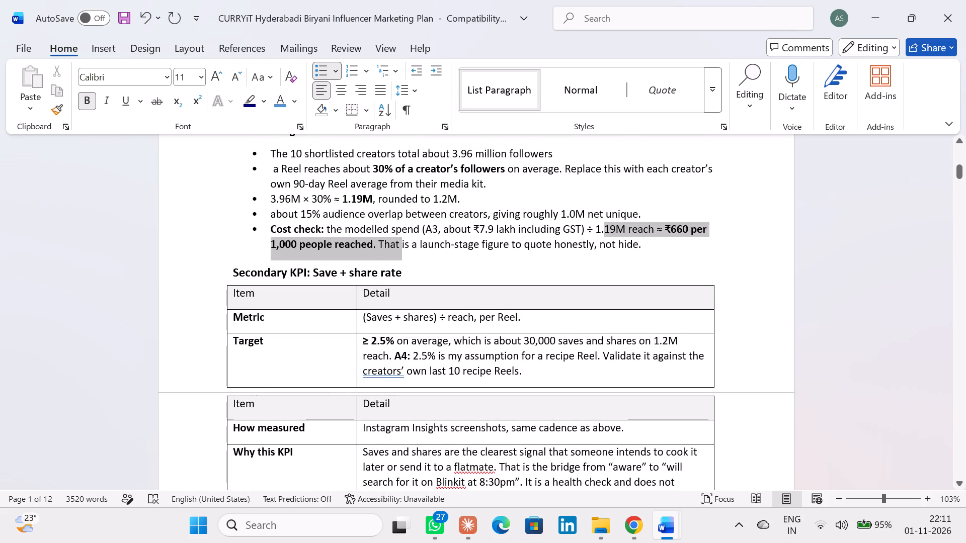
pyautogui.moveTo(619, 237); pyautogui.dragTo(637, 248)
pyautogui.press('BackSpace')
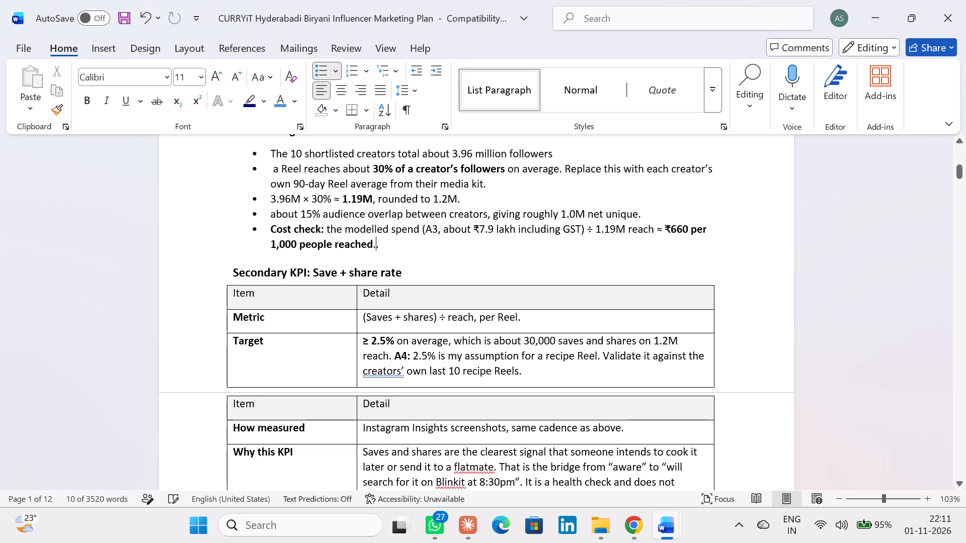
# Remove the paragraph break after the Cost check bullet, then put "Secondary KPI: Save + share rate" back on its own line as a bullet.
pyautogui.click(637, 248)
pyautogui.click(637, 248)
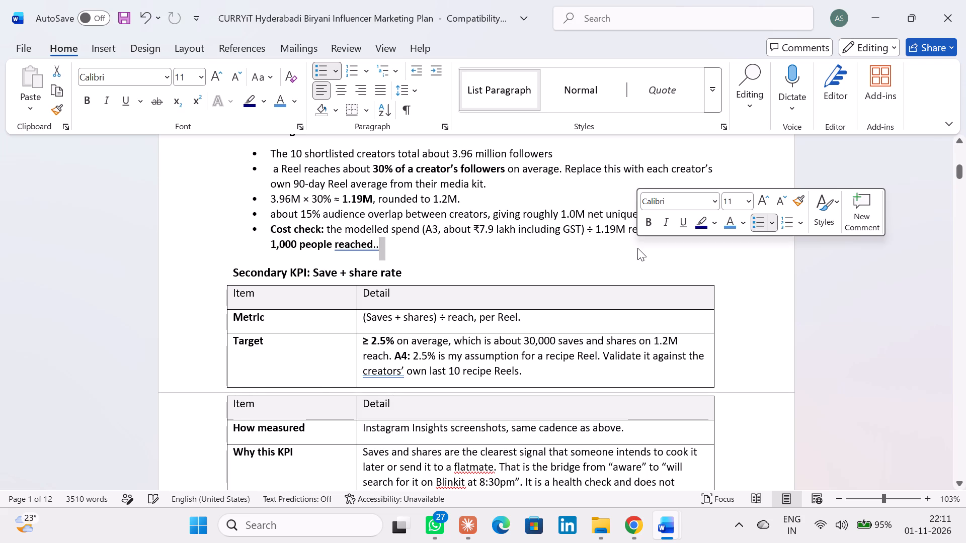
pyautogui.press('BackSpace')
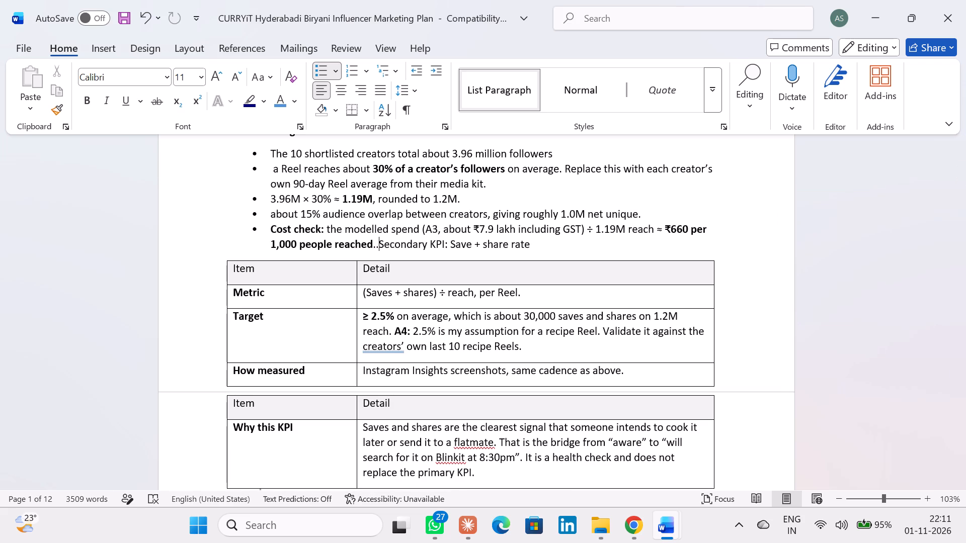
pyautogui.scroll(-1, 639, 243)
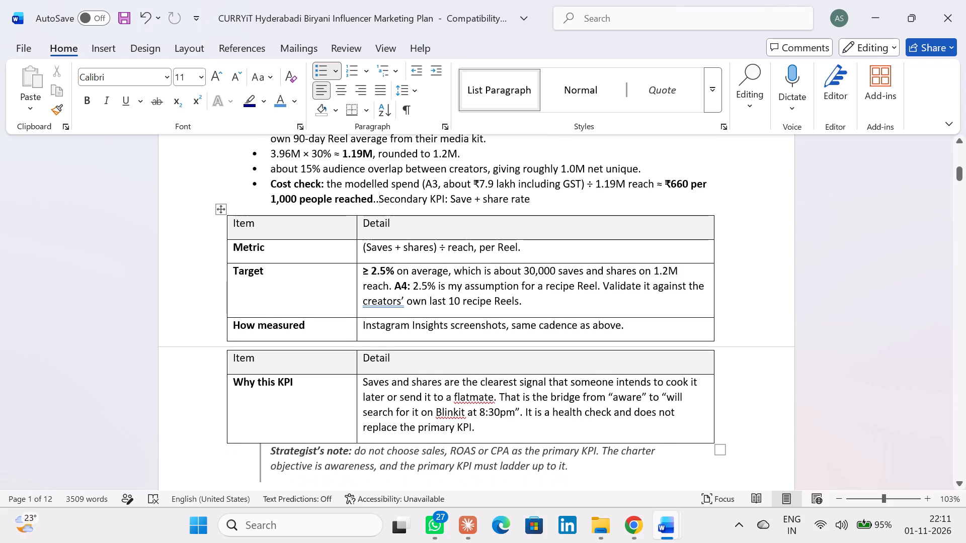
pyautogui.press('Return')
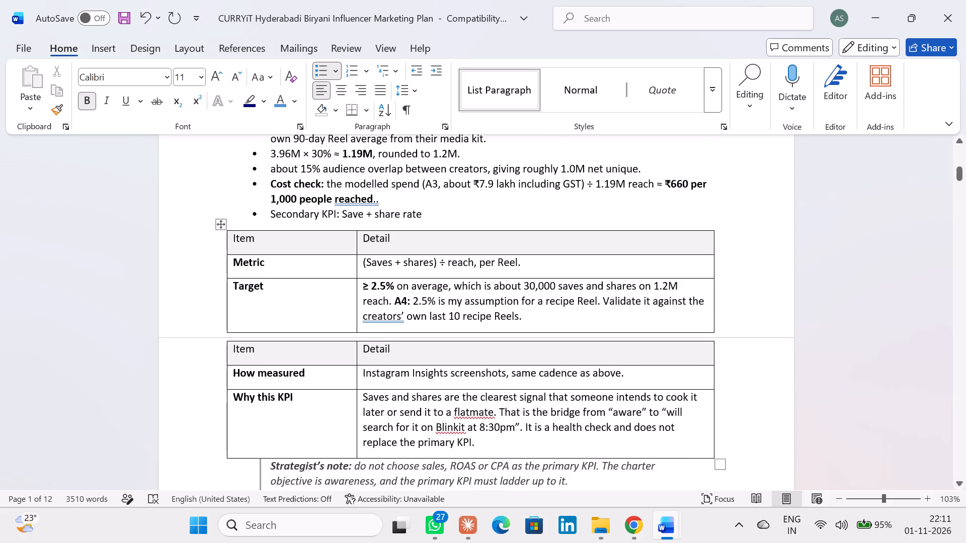
# Delete the "Strategist's note" about not choosing sales, ROAS or CPA, below the Secondary KPI table.
pyautogui.scroll(-1, 558, 327)
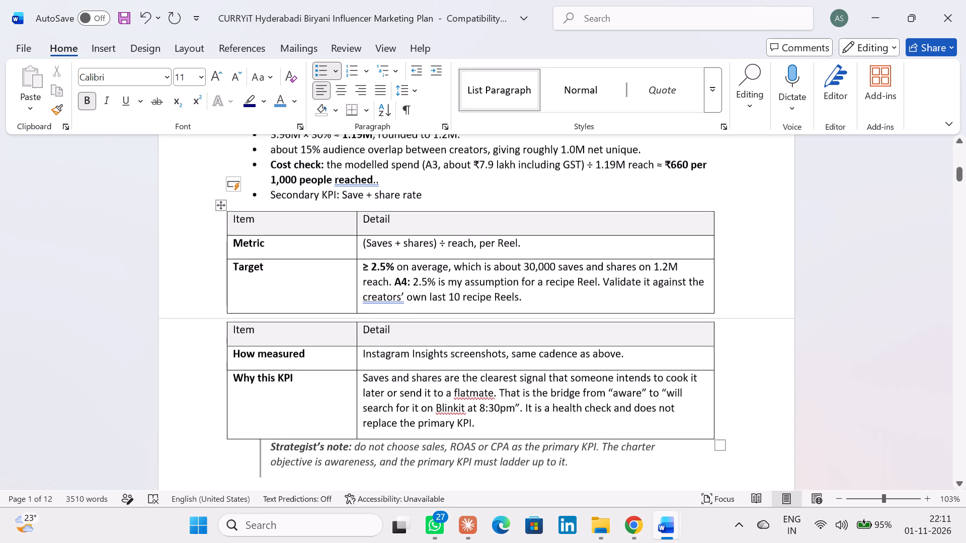
pyautogui.scroll(-1, 558, 327)
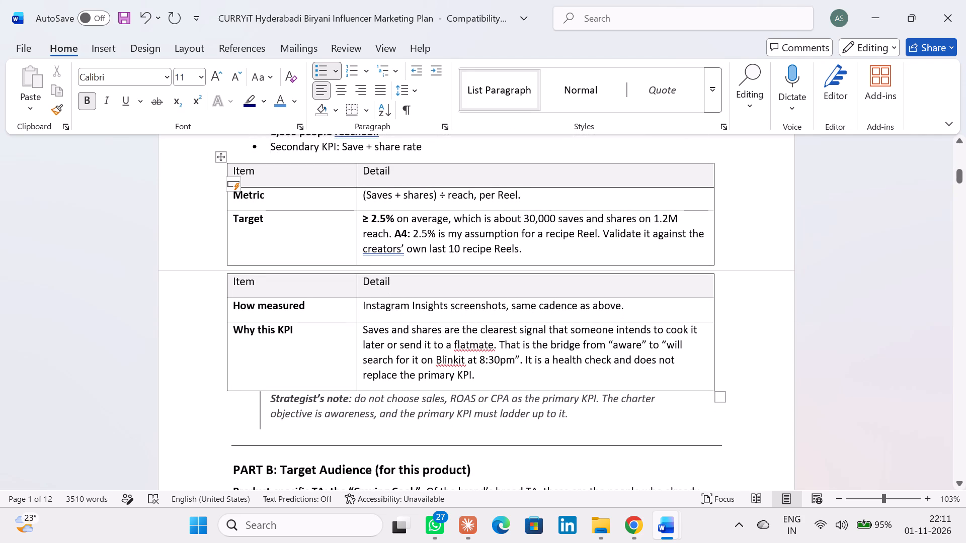
pyautogui.scroll(-1, 558, 327)
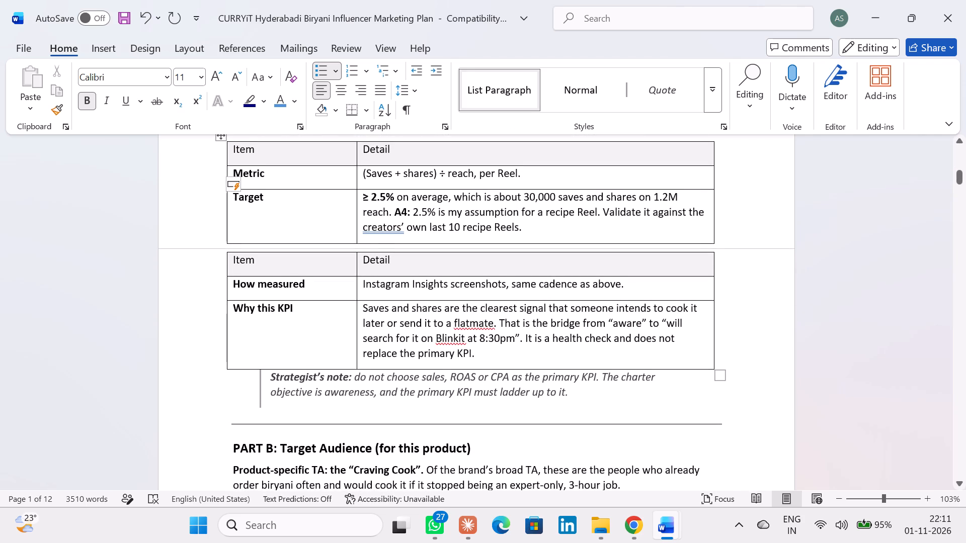
pyautogui.scroll(-1, 558, 327)
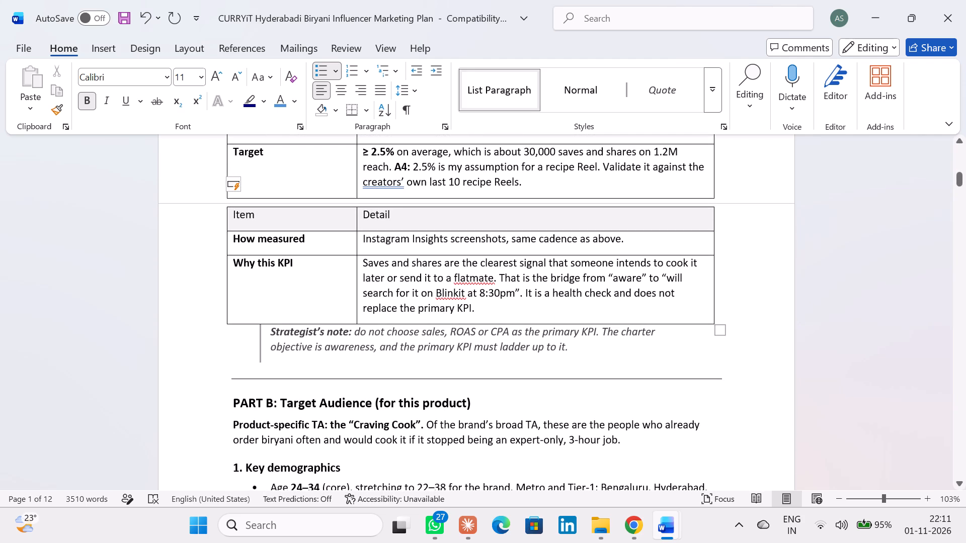
pyautogui.scroll(-1, 558, 327)
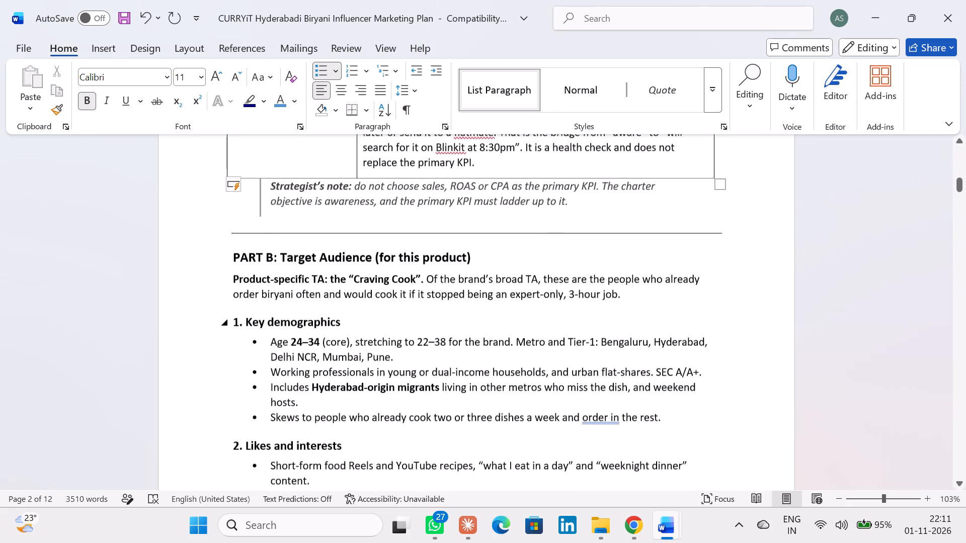
pyautogui.scroll(1, 558, 327)
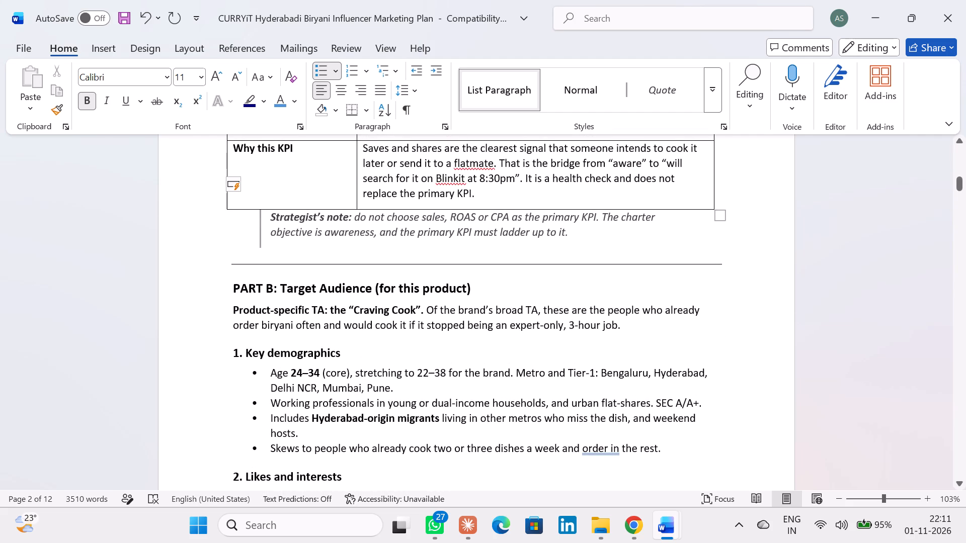
pyautogui.moveTo(267, 214); pyautogui.dragTo(437, 232)
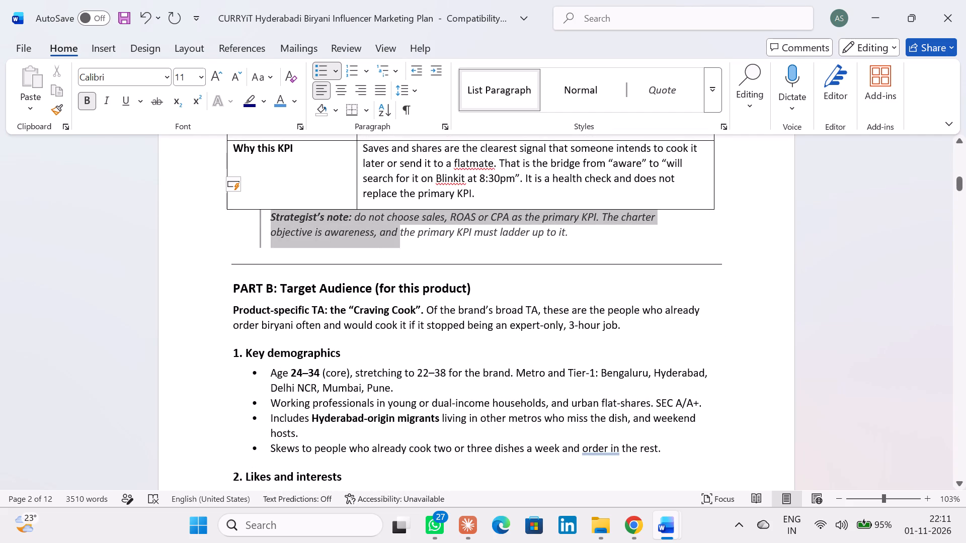
pyautogui.moveTo(437, 232); pyautogui.dragTo(597, 238)
pyautogui.press('BackSpace')
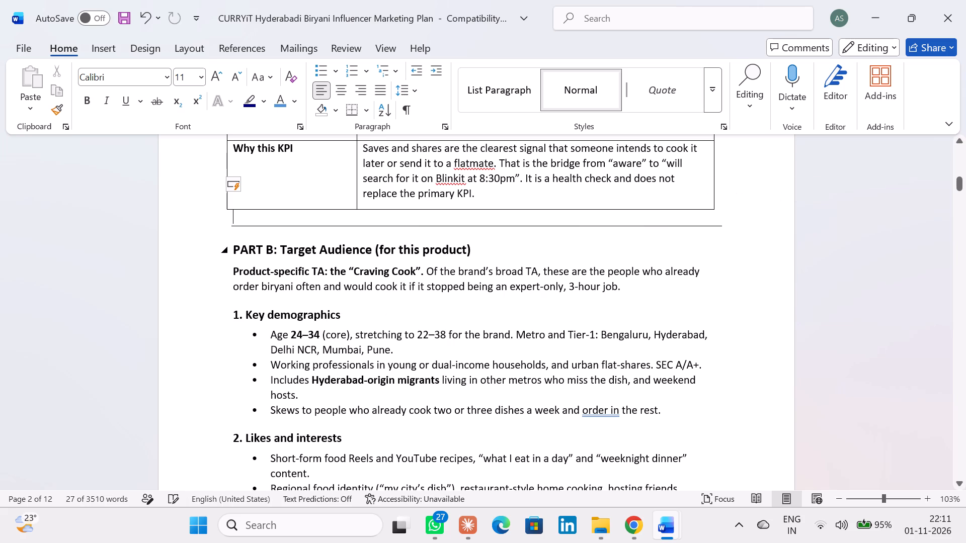
pyautogui.press('BackSpace')
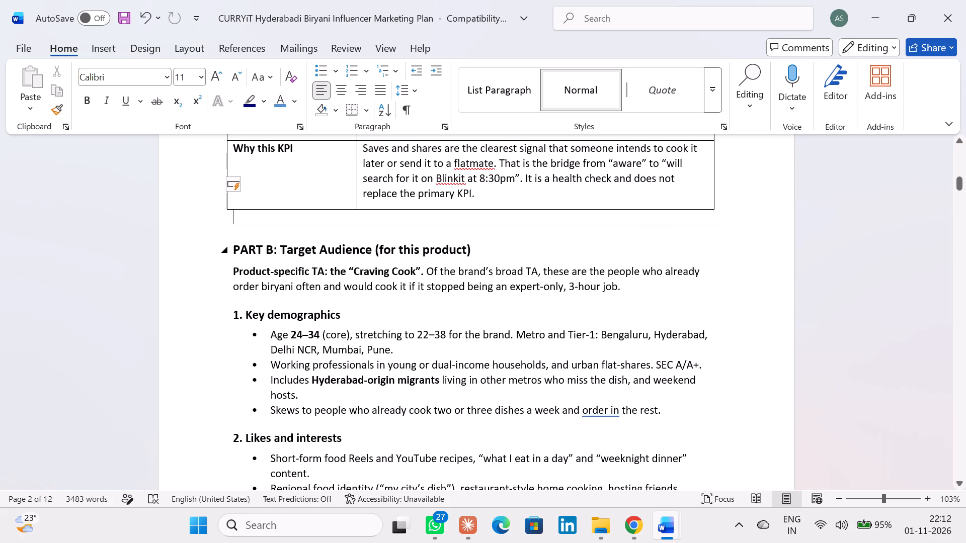
# Remove the quotation marks around "my city's dish" in the Regional food identity bullet under Likes and interests.
pyautogui.scroll(-1, 597, 238)
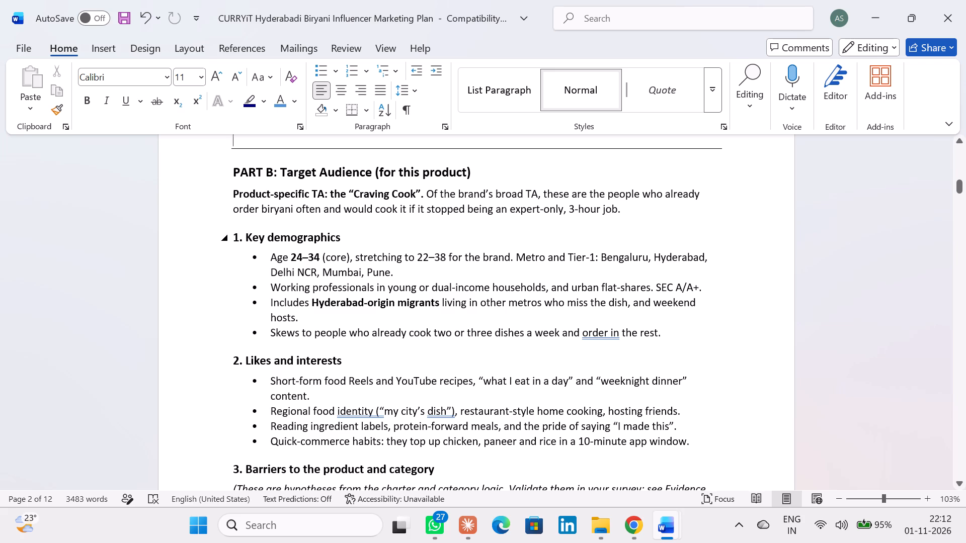
pyautogui.scroll(-1, 390, 227)
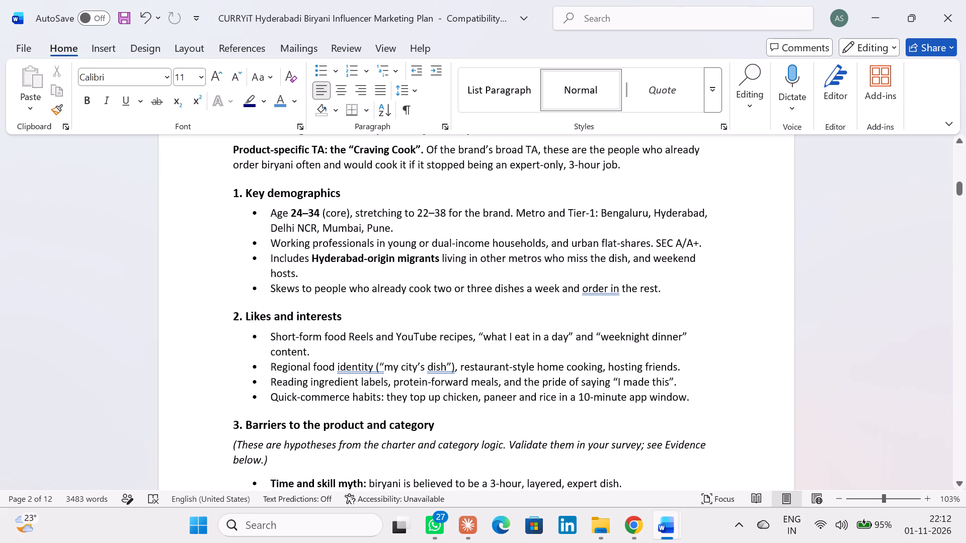
pyautogui.scroll(-1, 390, 227)
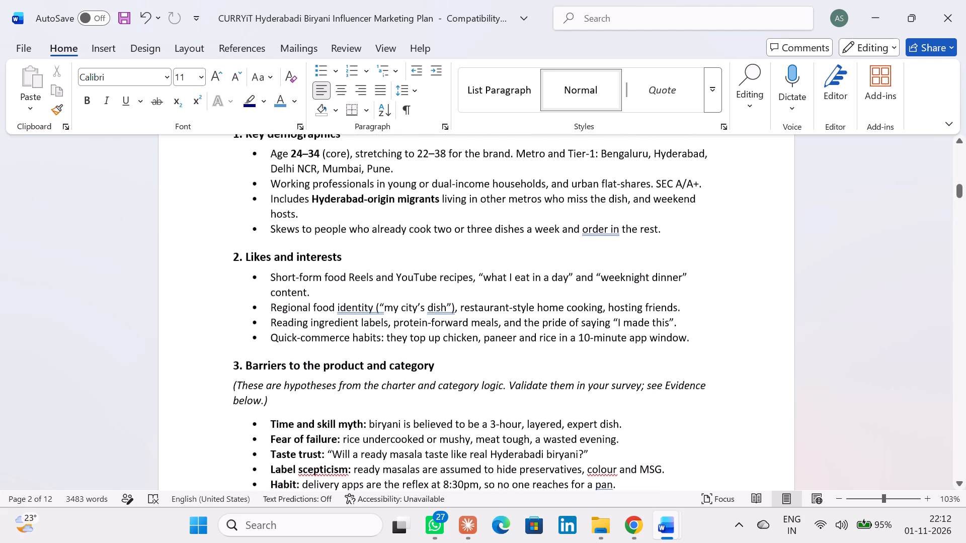
pyautogui.scroll(-2, 390, 227)
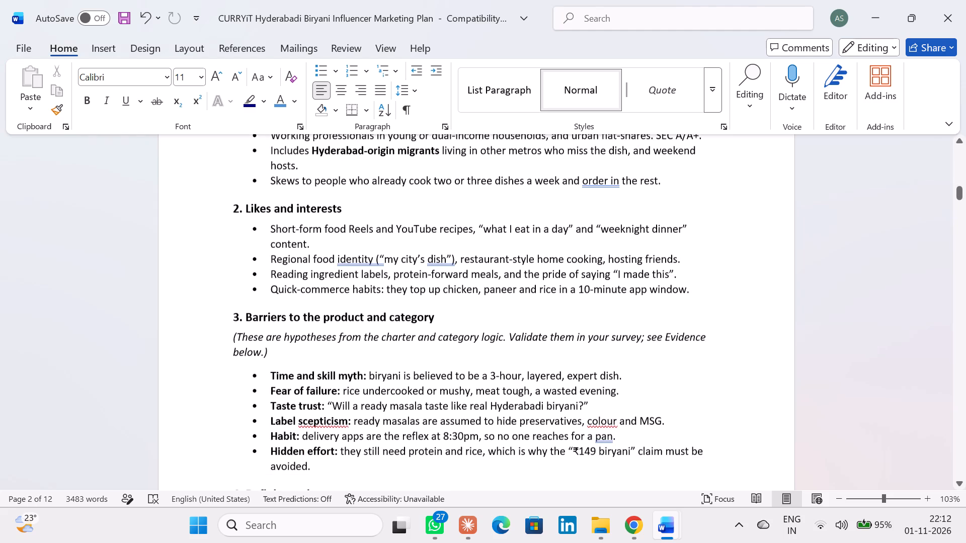
pyautogui.scroll(-1, 390, 227)
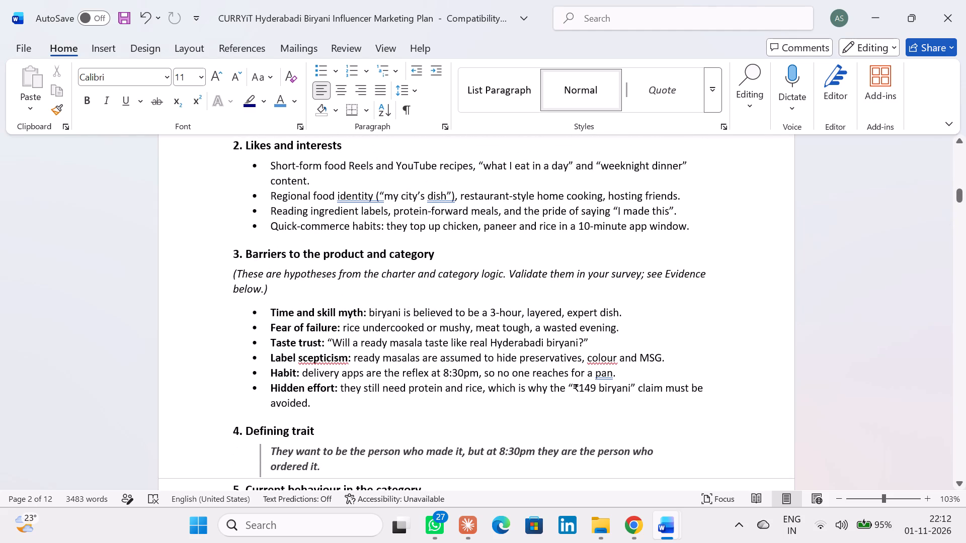
pyautogui.scroll(-2, 390, 227)
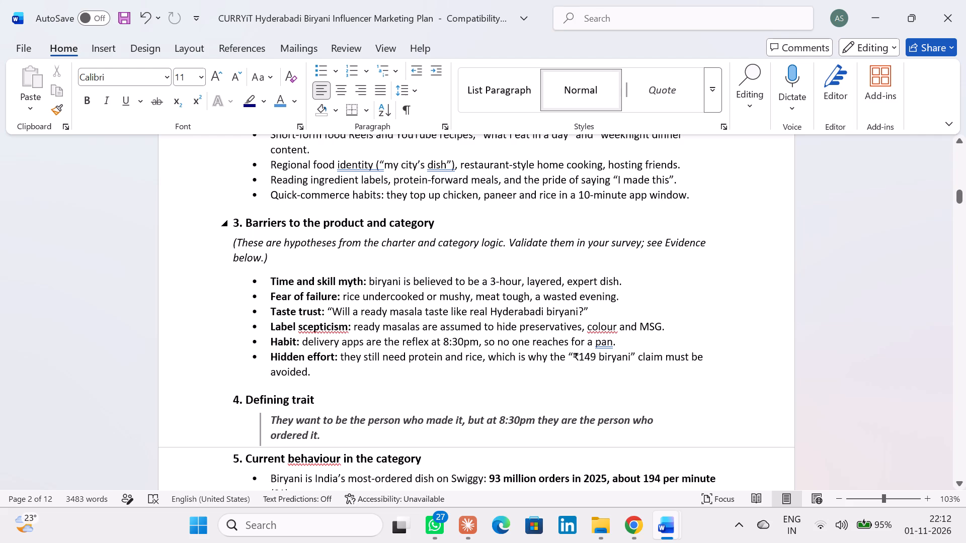
pyautogui.click(448, 162)
pyautogui.click(451, 161)
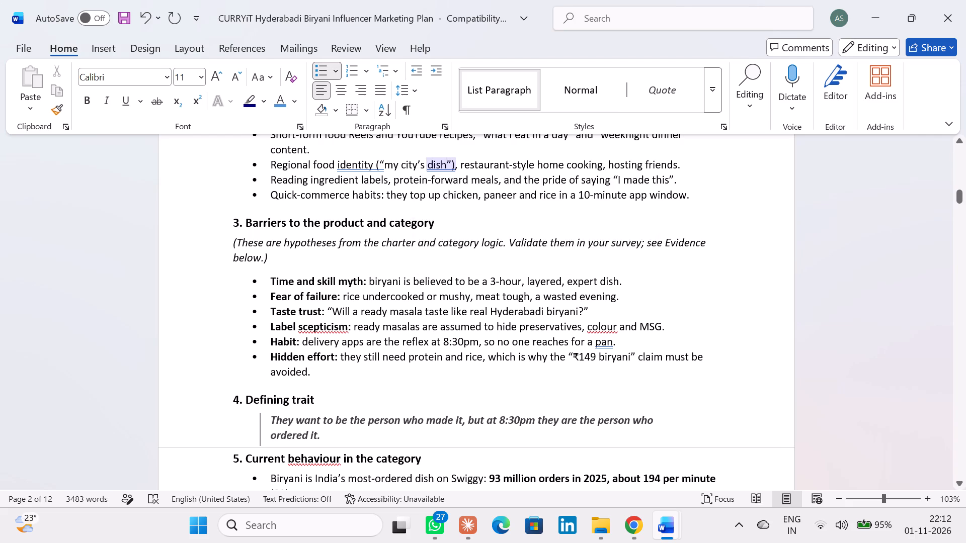
pyautogui.press('BackSpace')
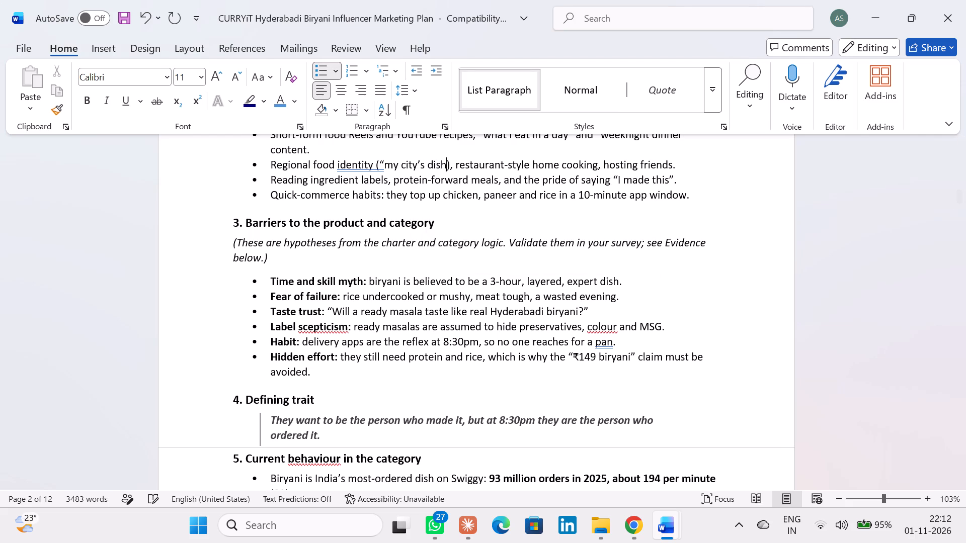
pyautogui.click(378, 159)
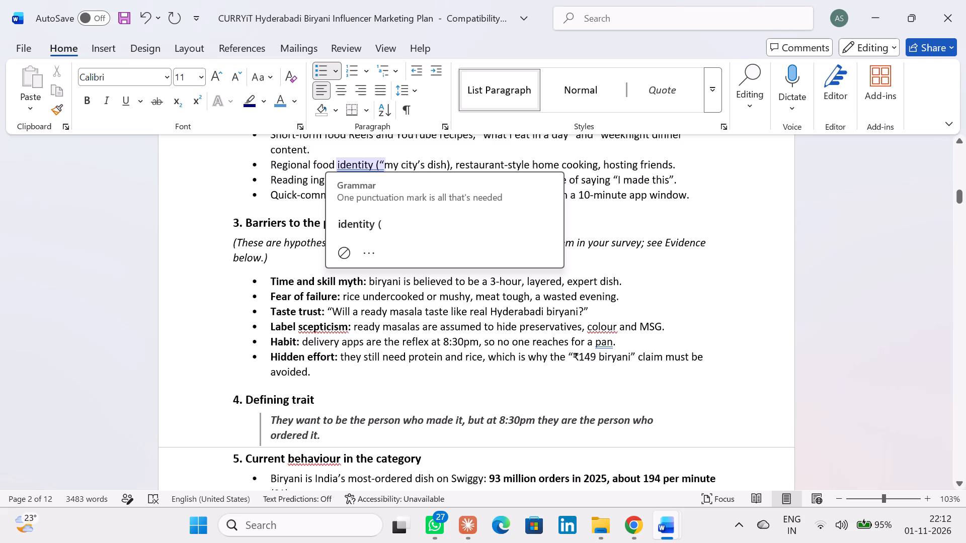
pyautogui.click(384, 159)
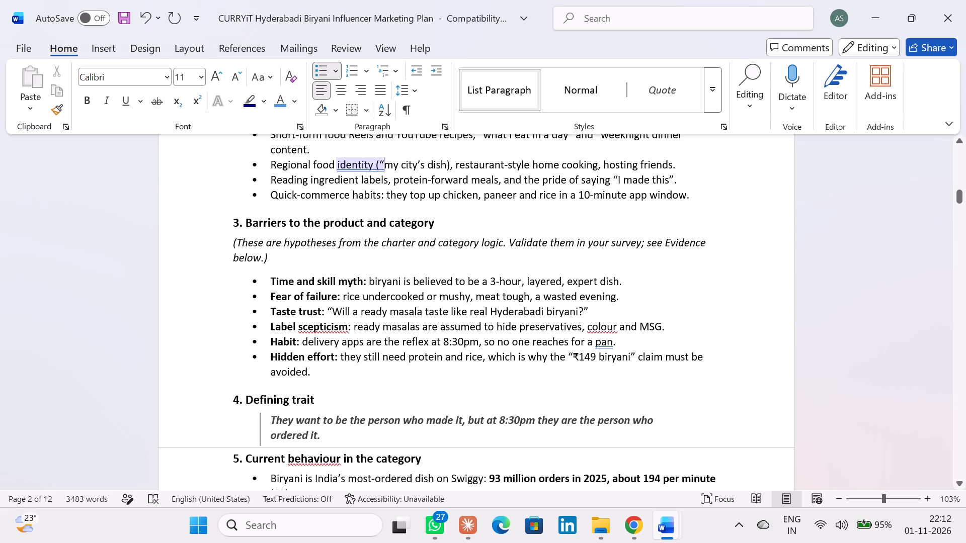
pyautogui.press('BackSpace')
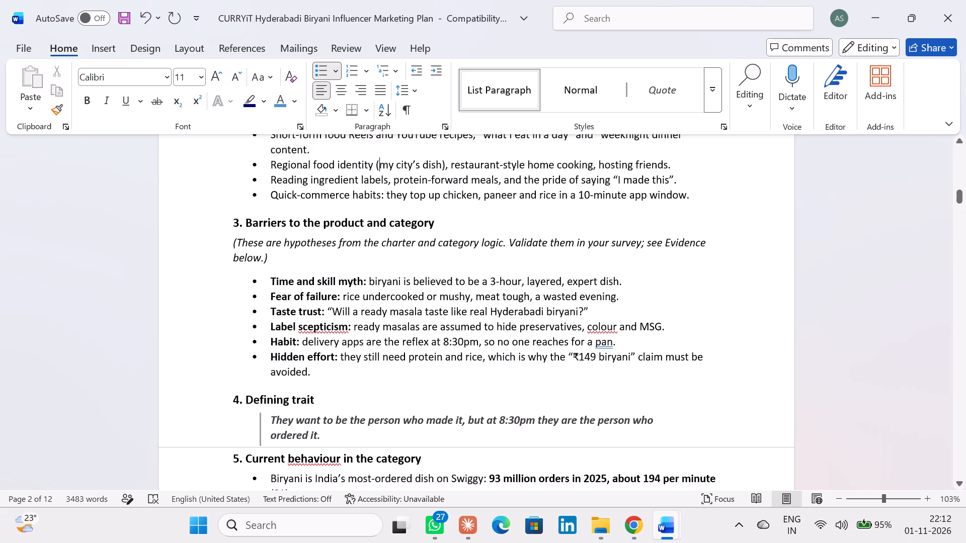
# Remove the source reference "(S1)." from the end of the Swiggy most-ordered dish bullet under Current behaviour in the category.
pyautogui.scroll(-2, 348, 239)
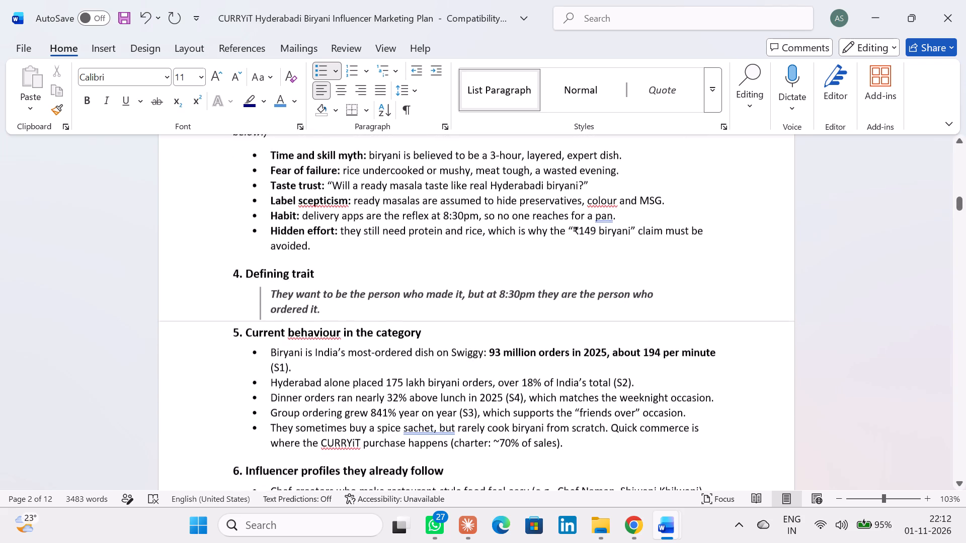
pyautogui.scroll(-1, 348, 239)
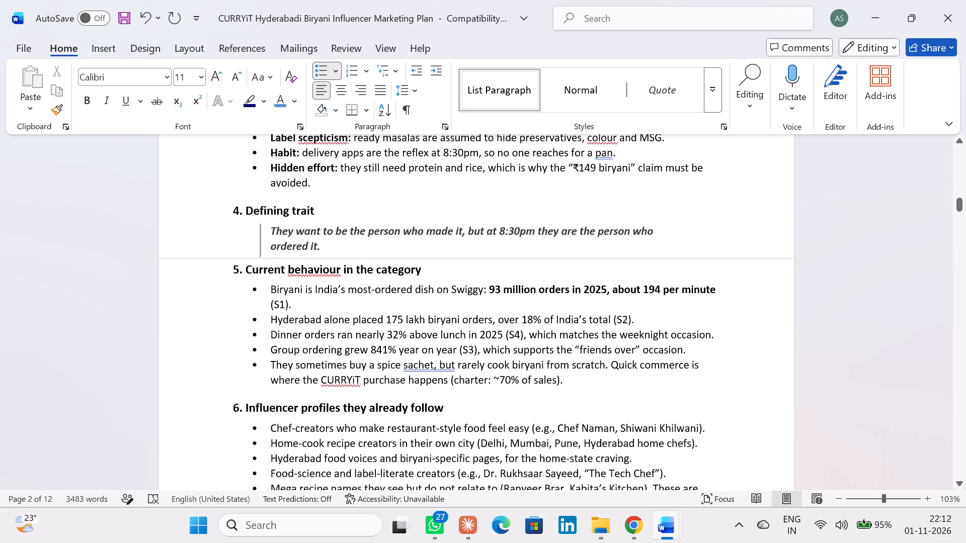
pyautogui.scroll(-1, 348, 239)
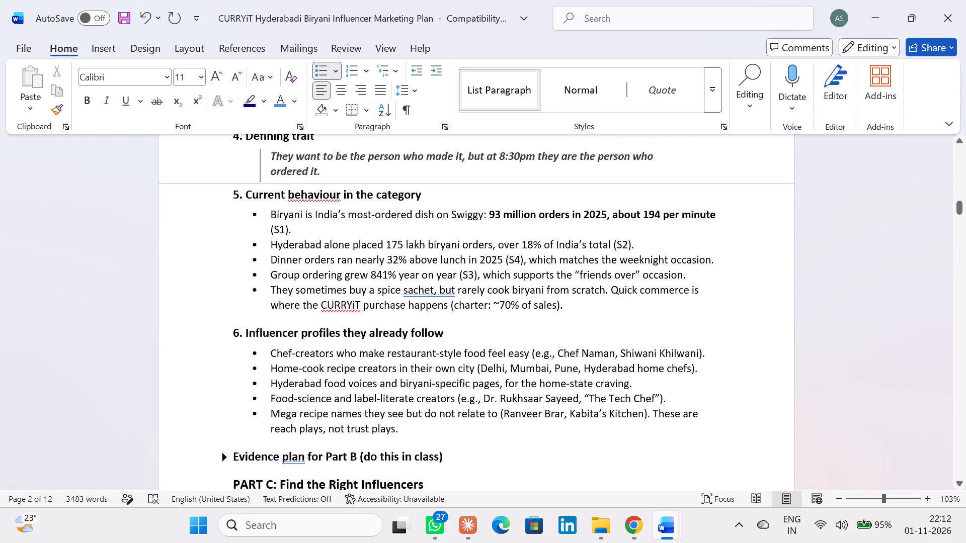
pyautogui.scroll(-1, 348, 239)
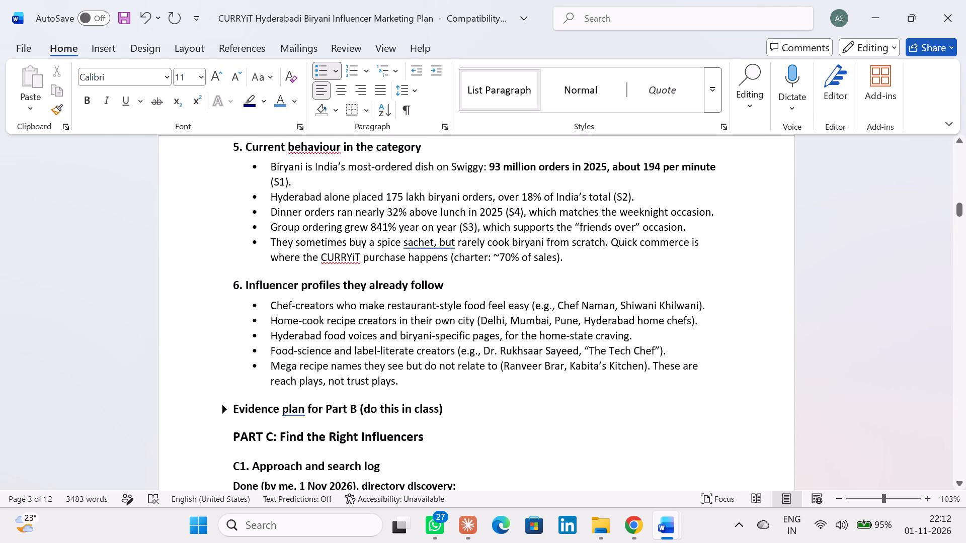
pyautogui.click(323, 187)
pyautogui.press('BackSpace')
pyautogui.press('BackSpace')
pyautogui.press('BackSpace')
pyautogui.press('BackSpace')
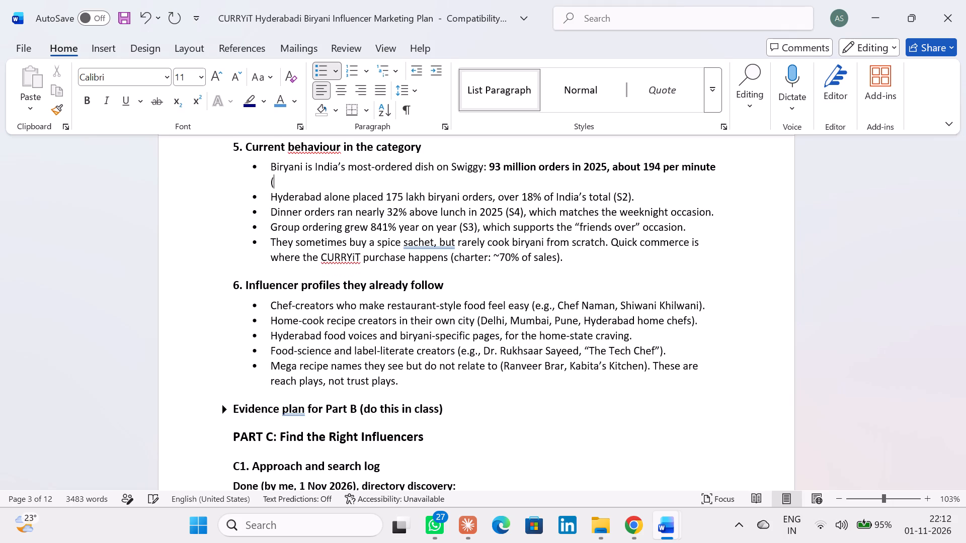
pyautogui.press('BackSpace')
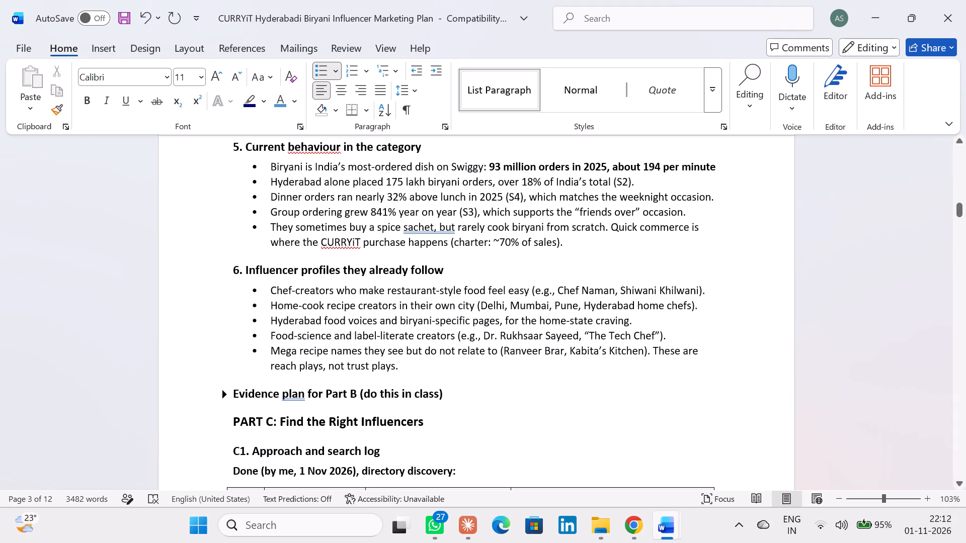
# Remove the source reference "(S2)." from the end of the bullet about Hyderabad's 175 lakh biryani orders.
pyautogui.click(644, 183)
pyautogui.press('BackSpace')
pyautogui.press('BackSpace')
pyautogui.press('BackSpace')
pyautogui.press('BackSpace')
pyautogui.press('BackSpace')
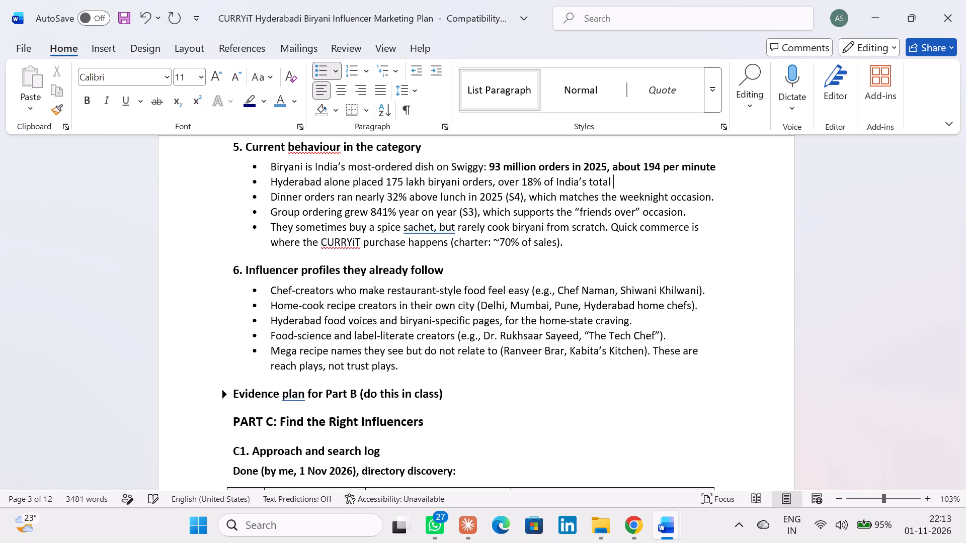
# Remove the source references "(S4)" from the Dinner orders bullet and "(S3)" from the Group ordering bullet.
pyautogui.click(523, 195)
pyautogui.press('BackSpace')
pyautogui.press('BackSpace')
pyautogui.press('BackSpace')
pyautogui.press('BackSpace')
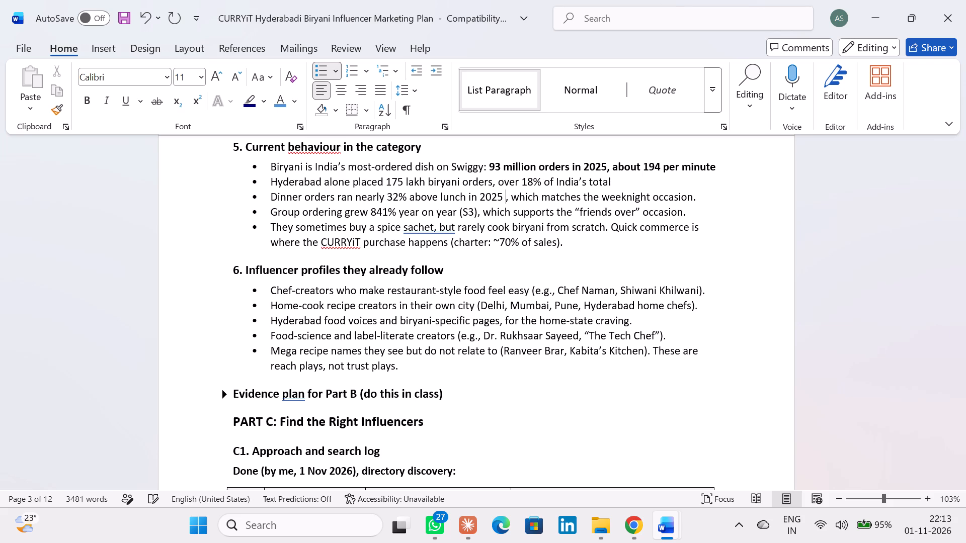
pyautogui.click(477, 212)
pyautogui.press('BackSpace')
pyautogui.press('BackSpace')
pyautogui.press('BackSpace')
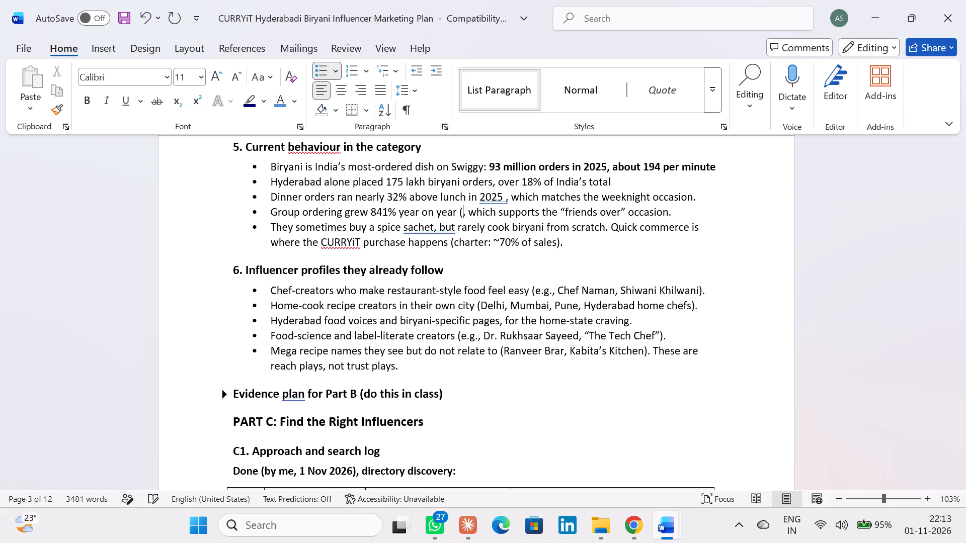
pyautogui.press('BackSpace')
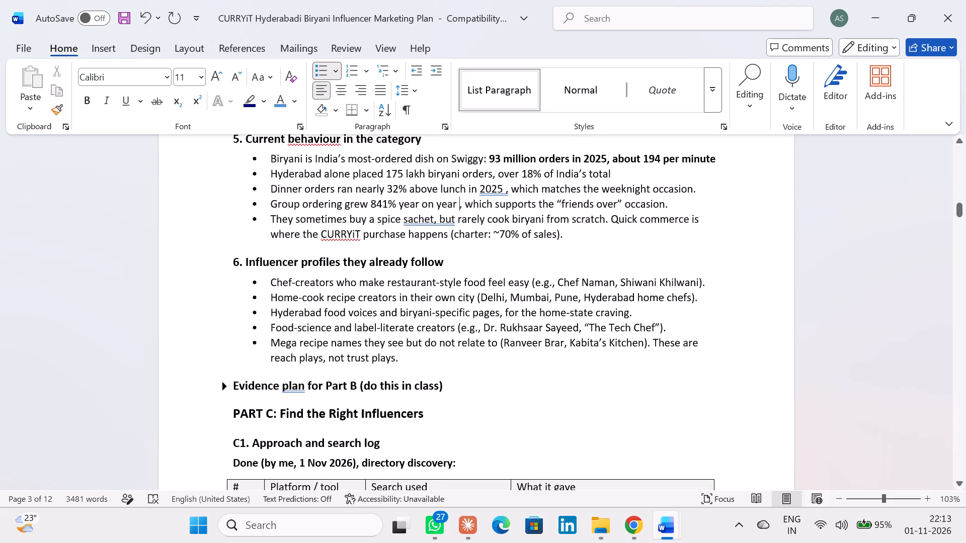
# Review the Part B influencer profiles, the C1 search log table and the live evidence to-do list in Part C.
pyautogui.scroll(-1, 502, 248)
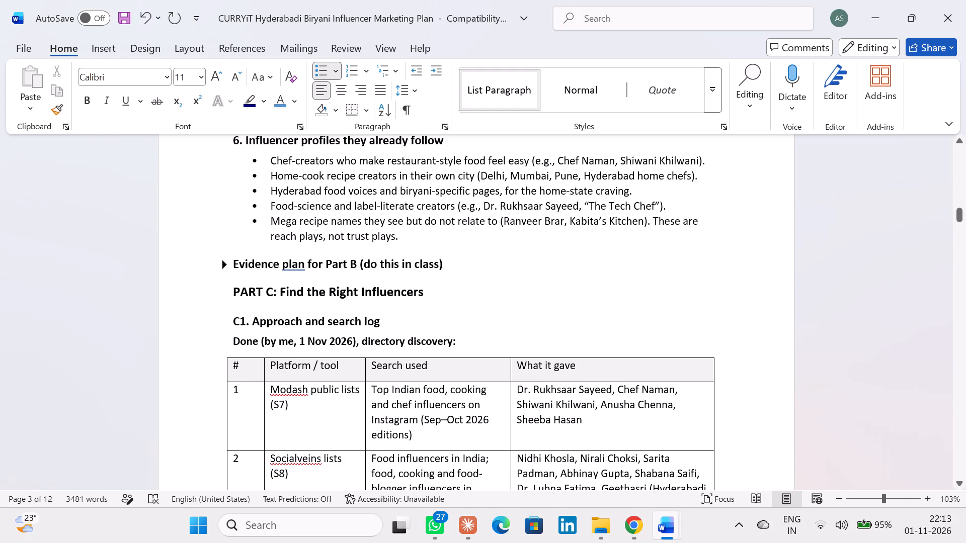
pyautogui.scroll(-1, 502, 248)
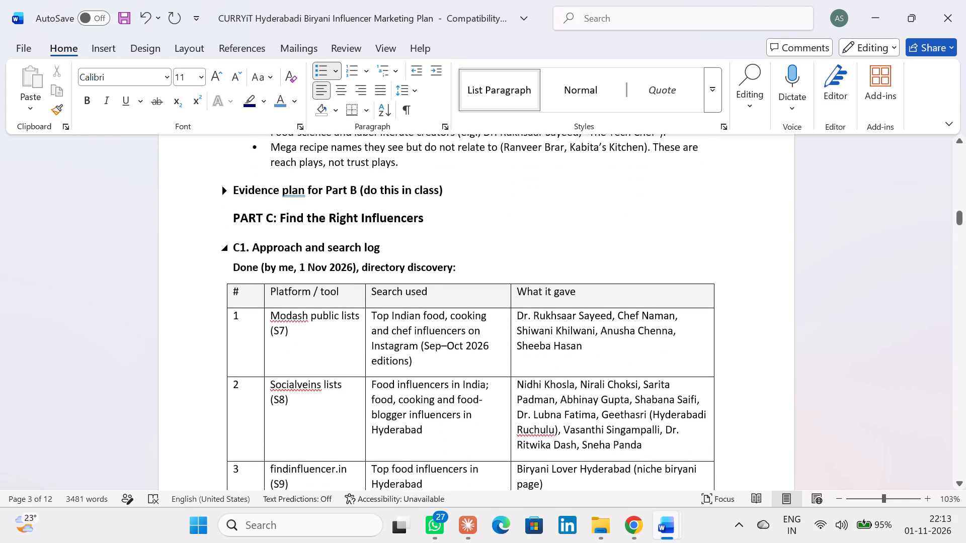
pyautogui.scroll(-1, 502, 248)
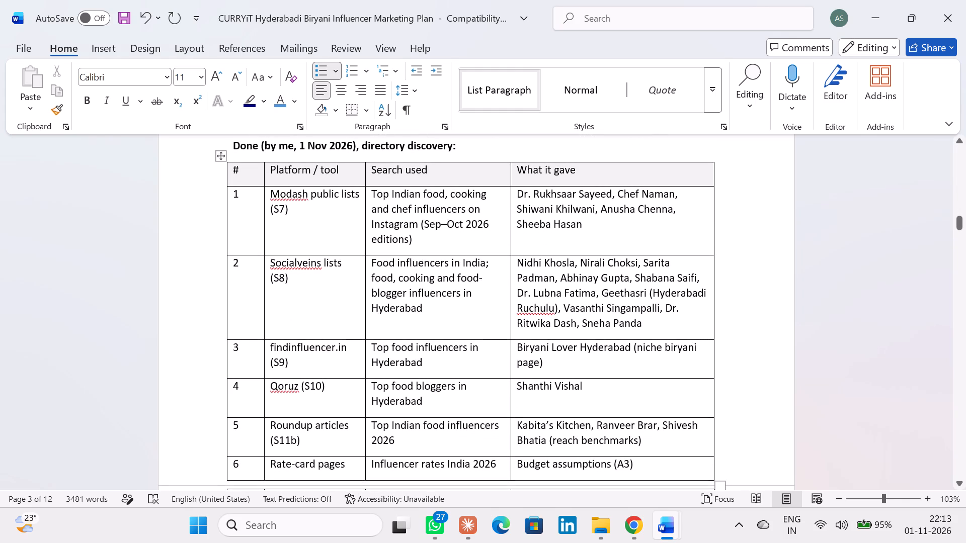
pyautogui.scroll(-1, 502, 248)
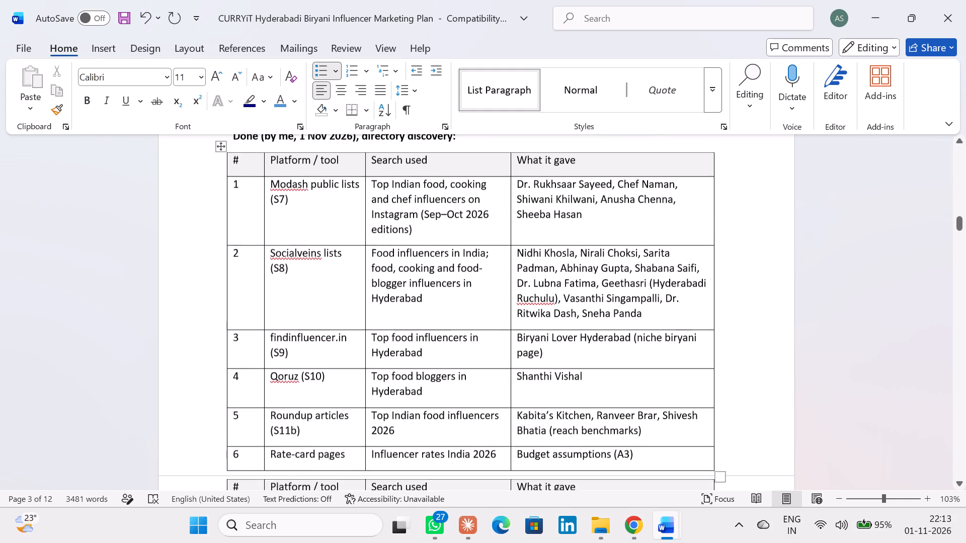
pyautogui.scroll(-4, 502, 248)
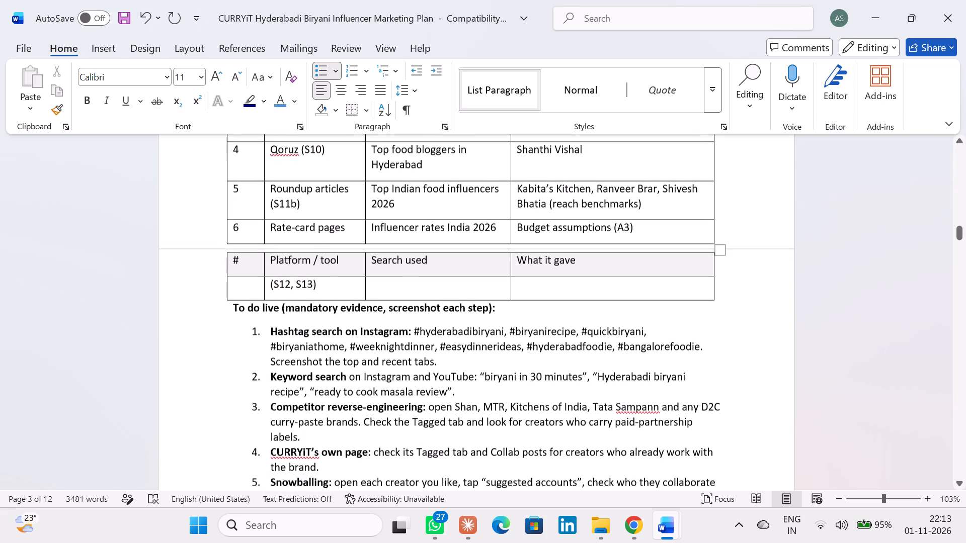
pyautogui.scroll(-1, 502, 248)
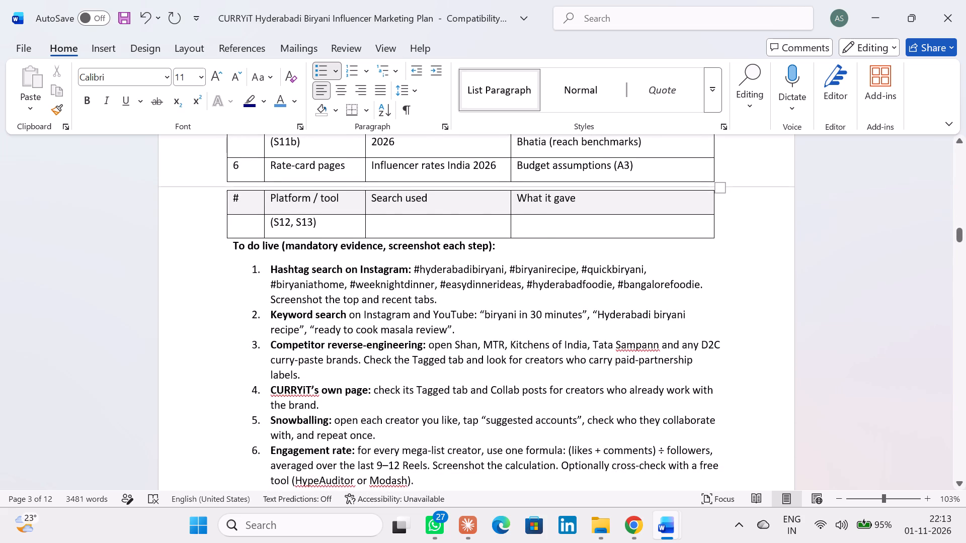
# Look back over the Part B target audience sections and the Part A KPI tables.
pyautogui.hscroll(3, 502, 248)
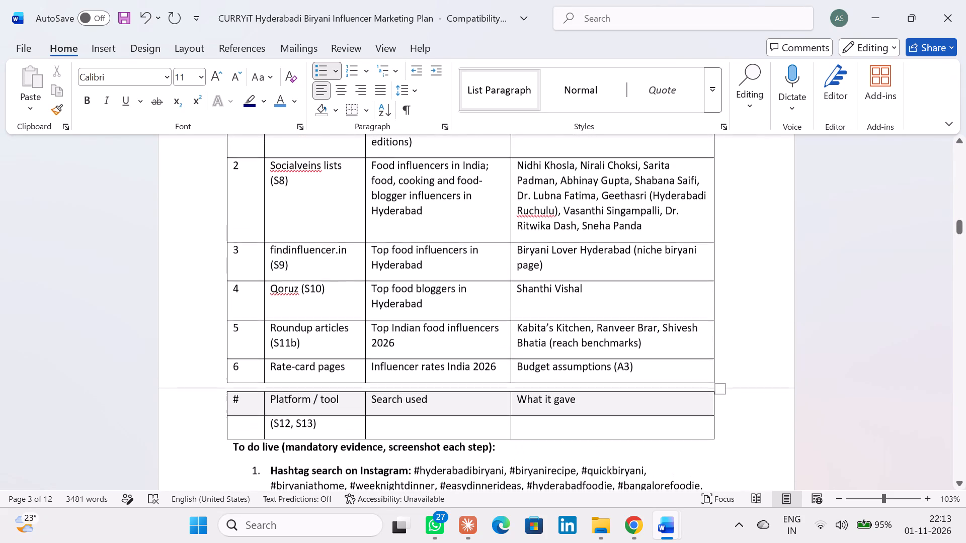
pyautogui.hscroll(2, 502, 248)
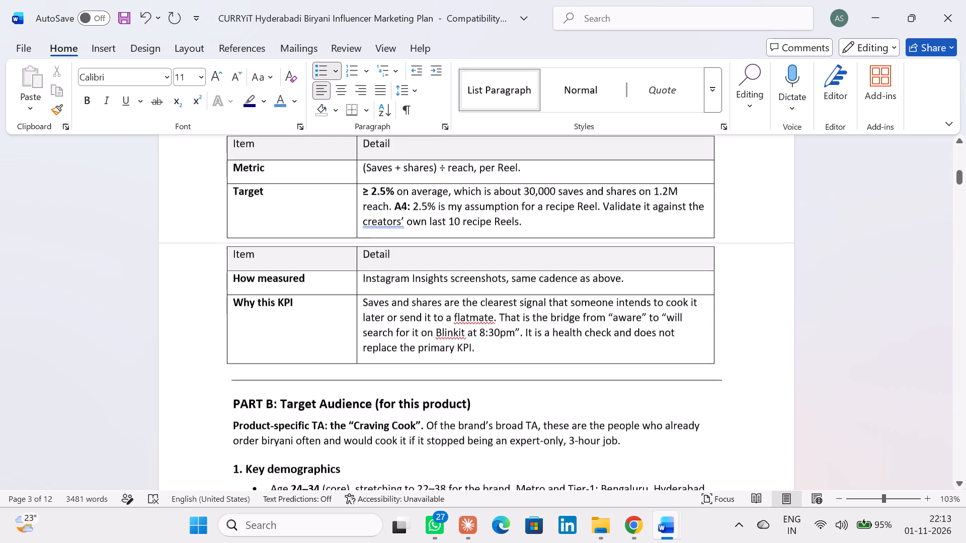
pyautogui.scroll(-4, 502, 248)
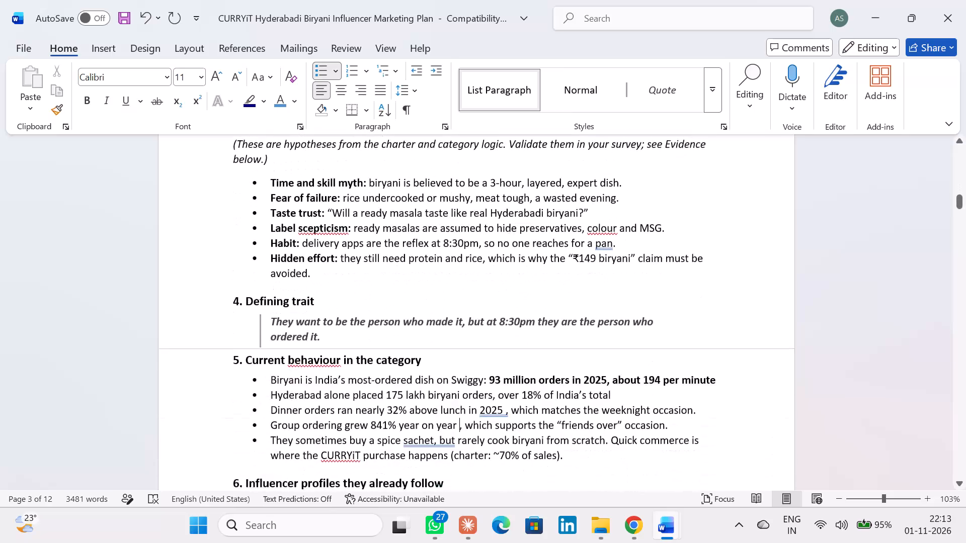
pyautogui.scroll(2, 502, 248)
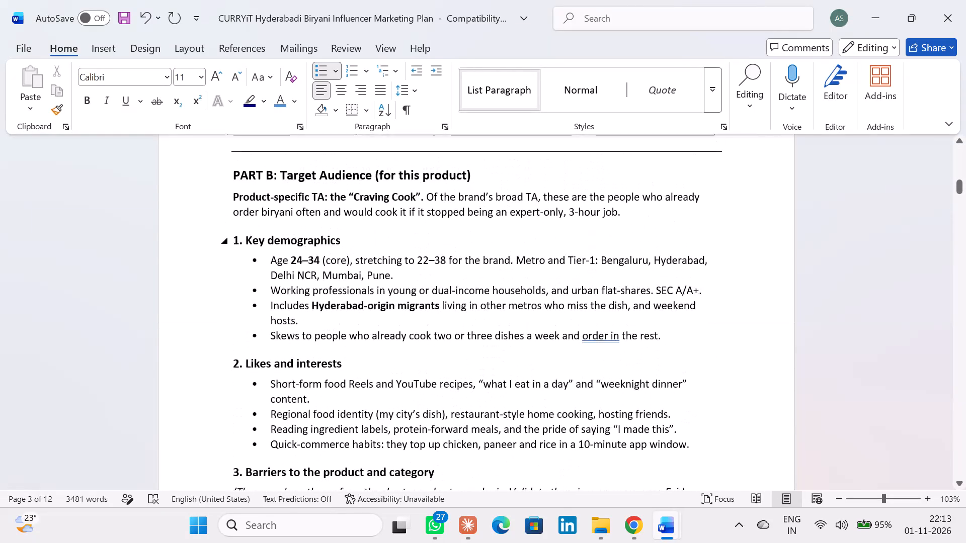
pyautogui.scroll(3, 502, 248)
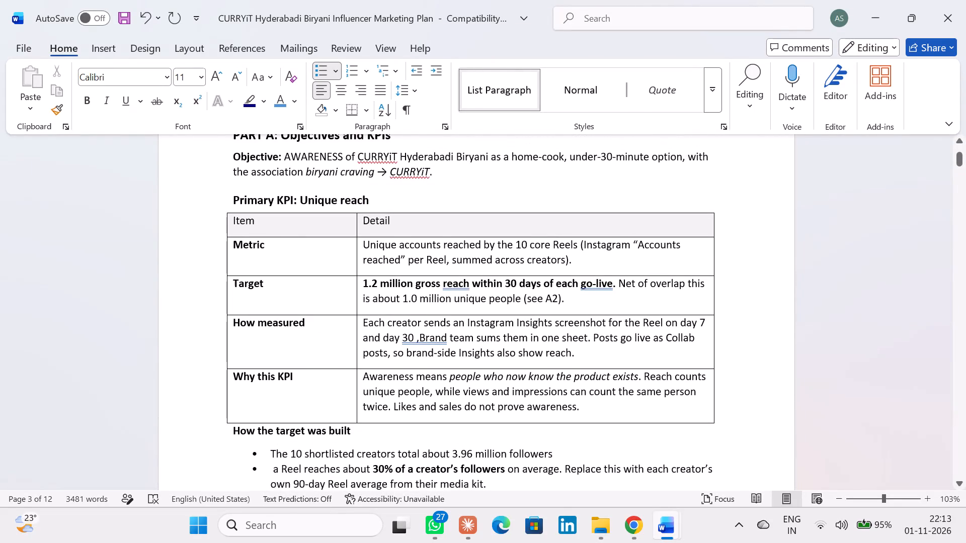
# Read forward from the Part A KPIs through the target audience sections to the C1 search log and to-do list.
pyautogui.scroll(-4, 502, 248)
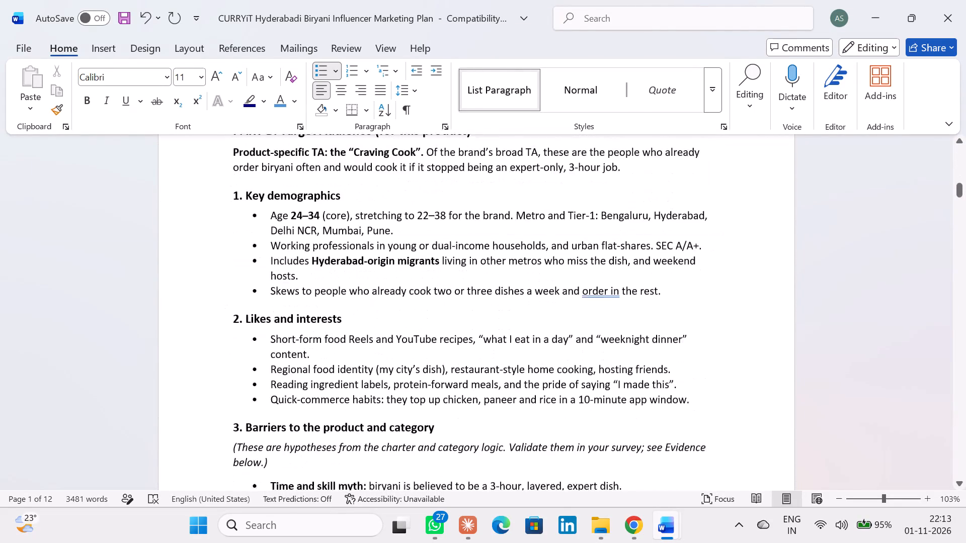
pyautogui.scroll(-3, 502, 248)
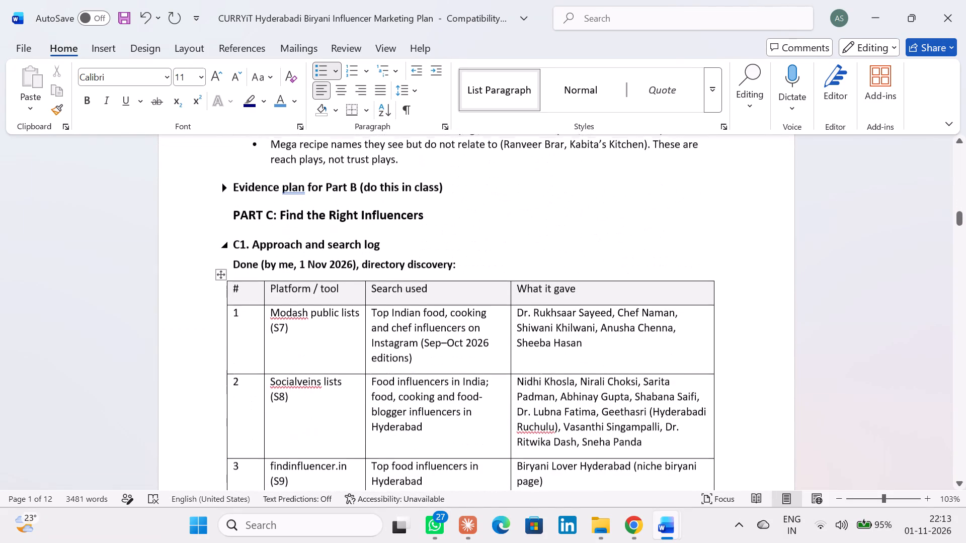
pyautogui.scroll(-2, 502, 248)
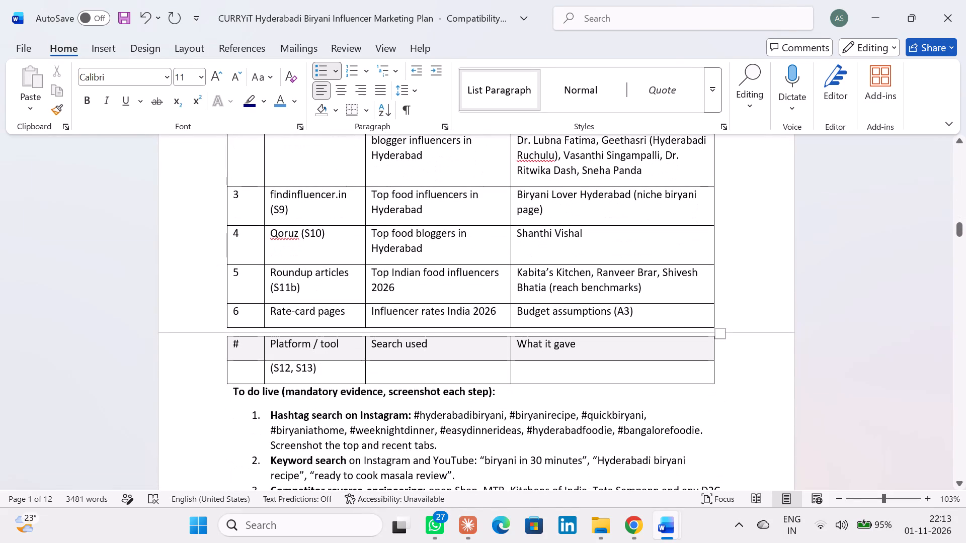
pyautogui.scroll(-4, 502, 248)
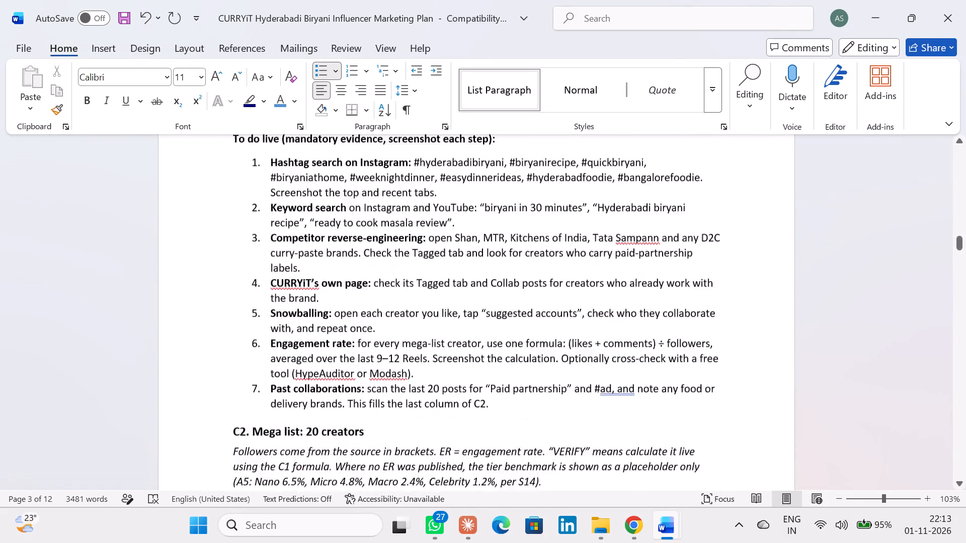
# Review the C2 mega list of 20 creators and the C3 final shortlist filters table.
pyautogui.scroll(-3, 502, 248)
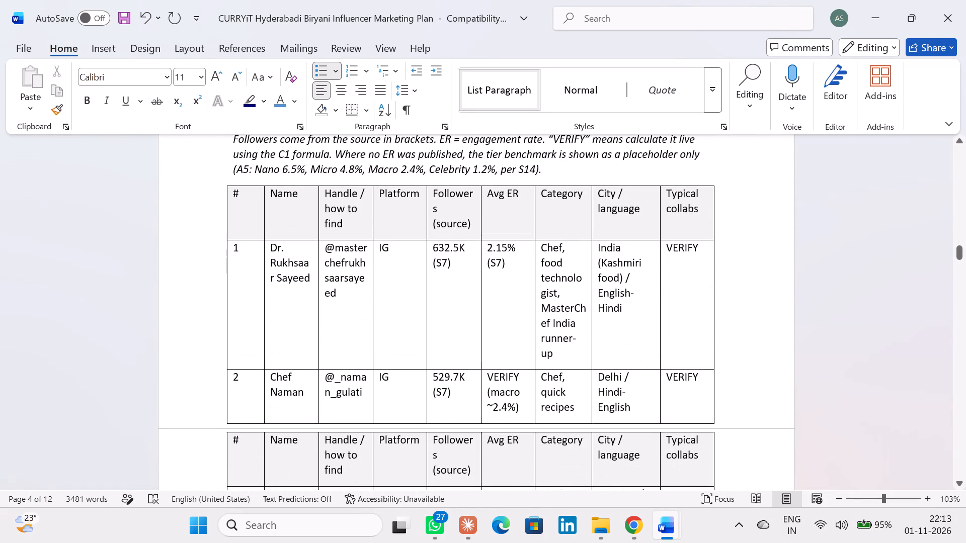
pyautogui.scroll(-2, 502, 248)
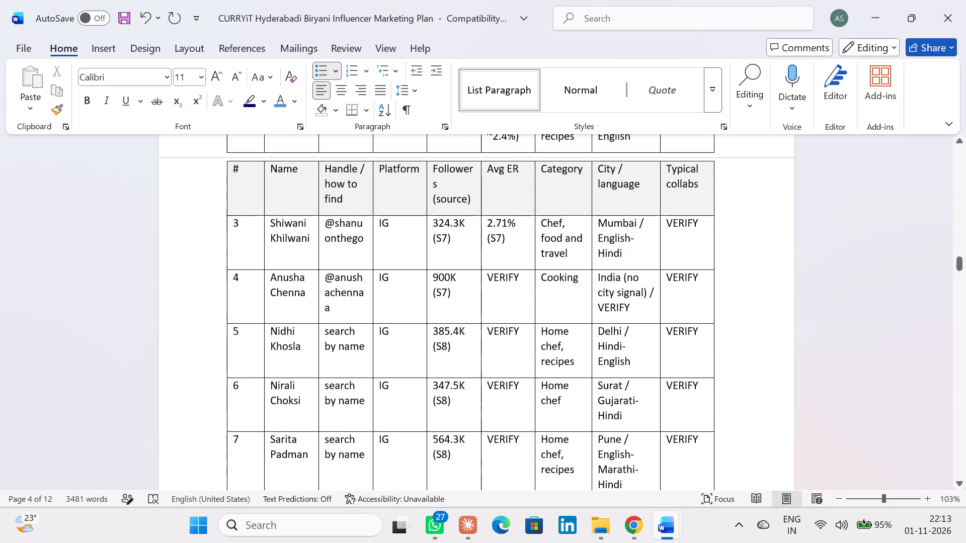
pyautogui.scroll(-3, 502, 248)
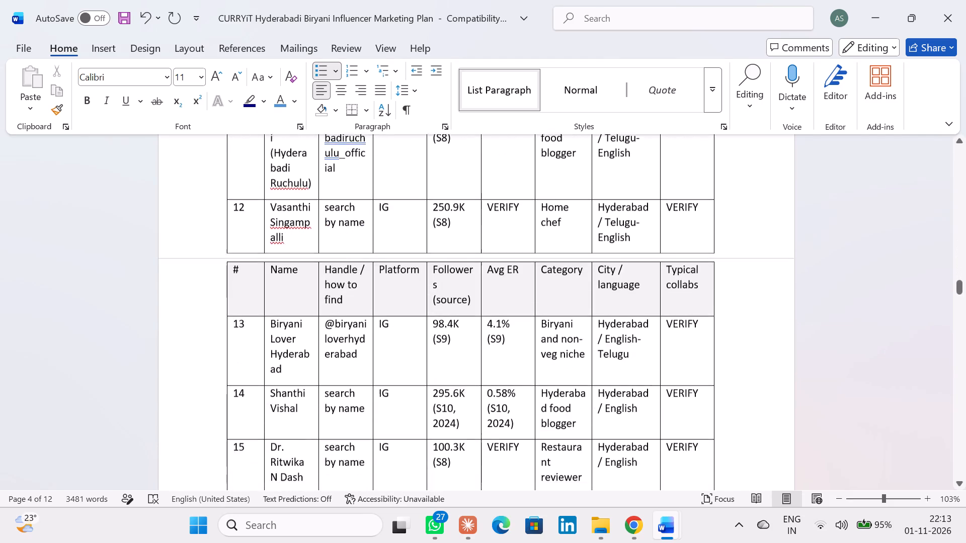
pyautogui.scroll(-5, 502, 248)
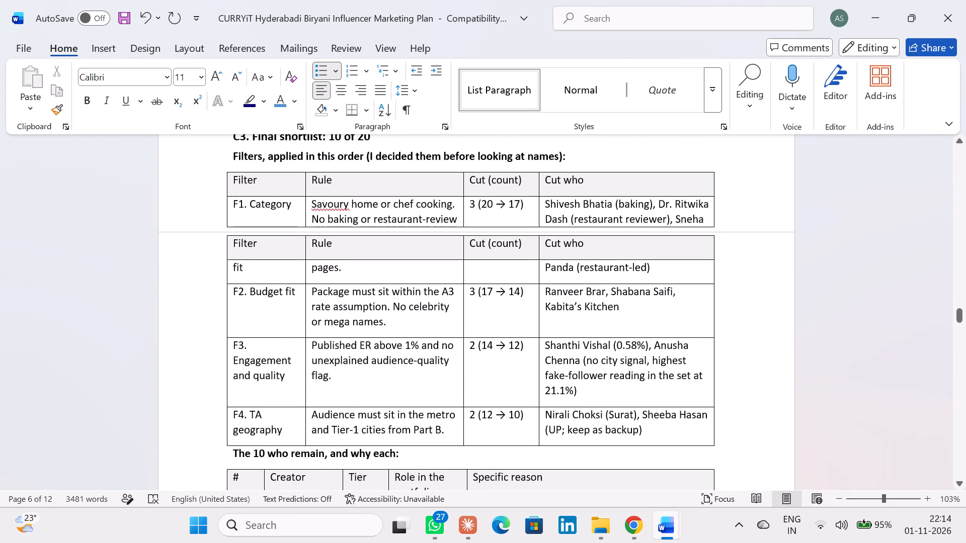
# Read through the final shortlist, the Part D influencer brief, and the assumptions and sources tables to the document's end.
pyautogui.scroll(-2, 502, 248)
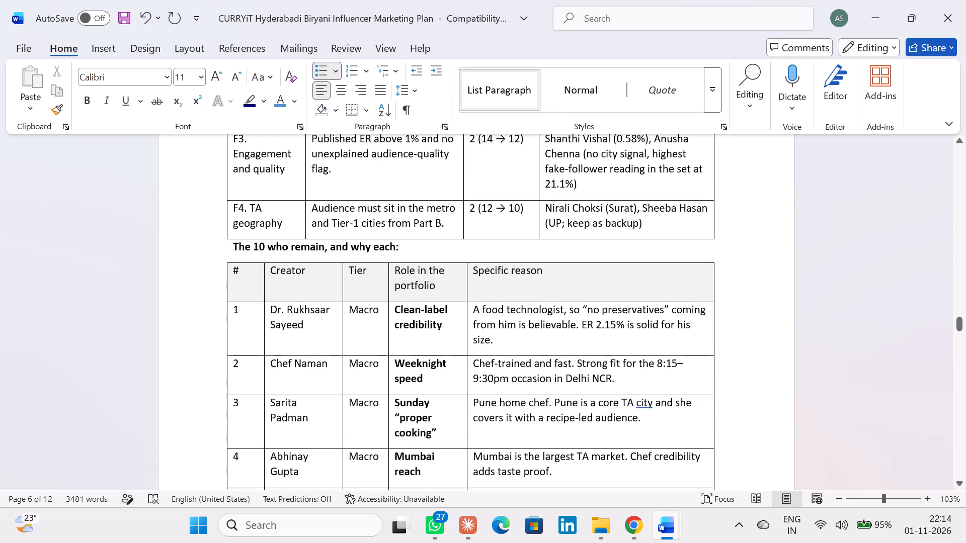
pyautogui.scroll(-2, 502, 248)
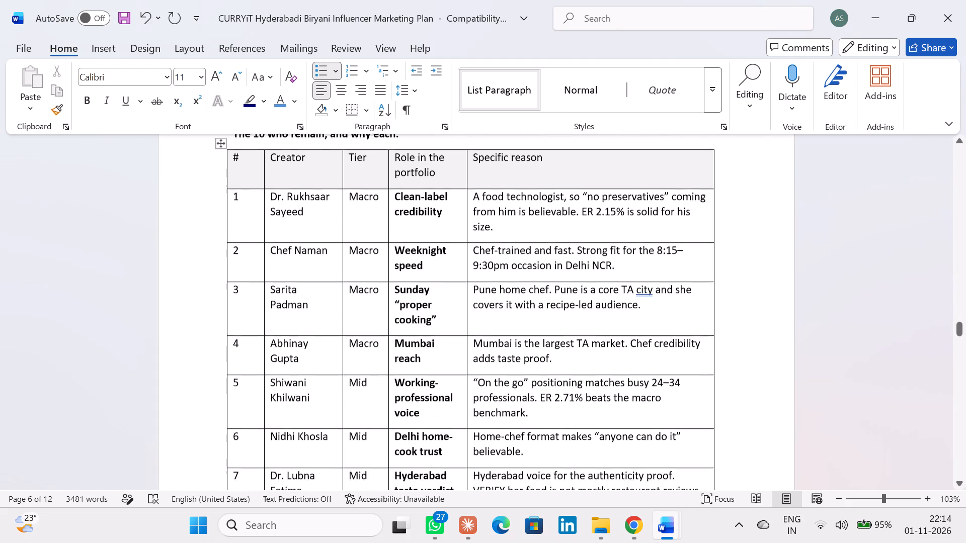
pyautogui.scroll(-3, 502, 248)
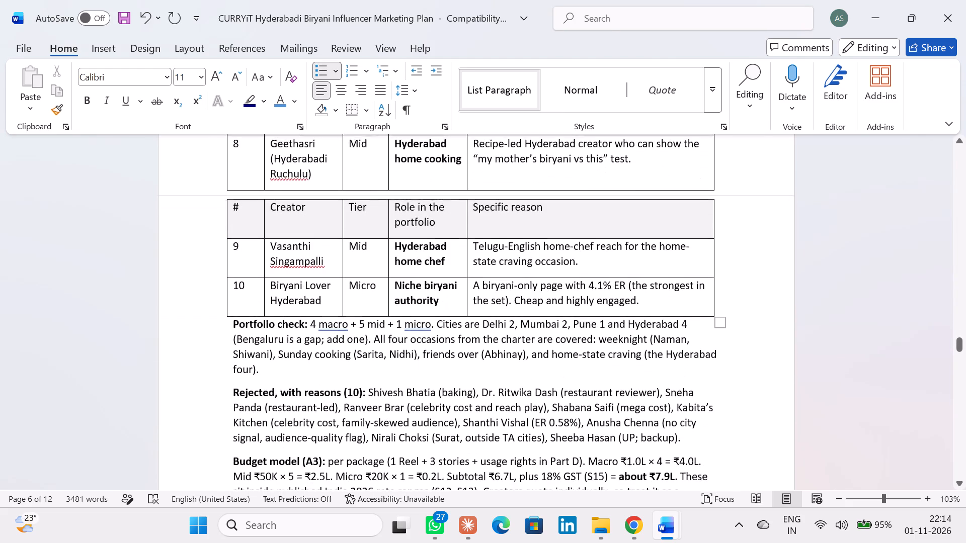
pyautogui.scroll(-2, 502, 248)
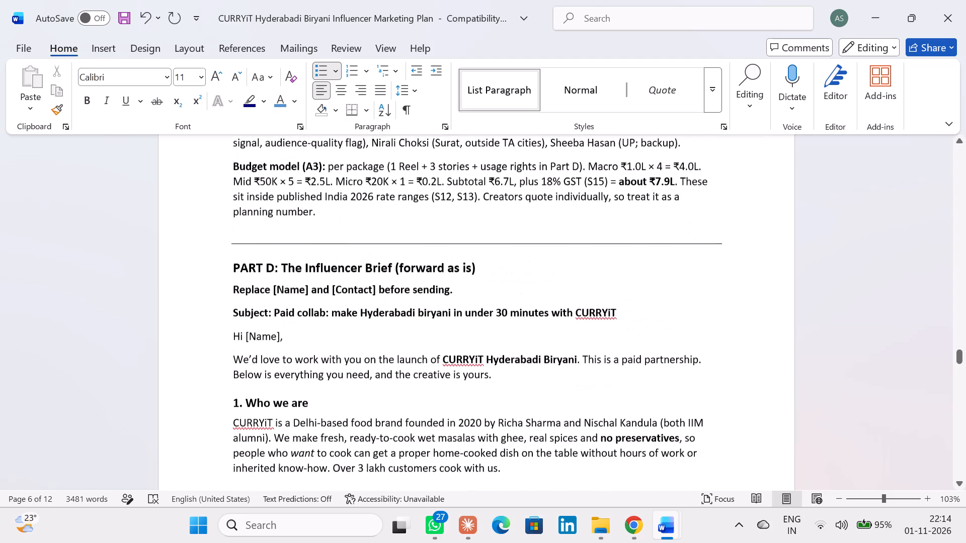
pyautogui.scroll(-2, 502, 248)
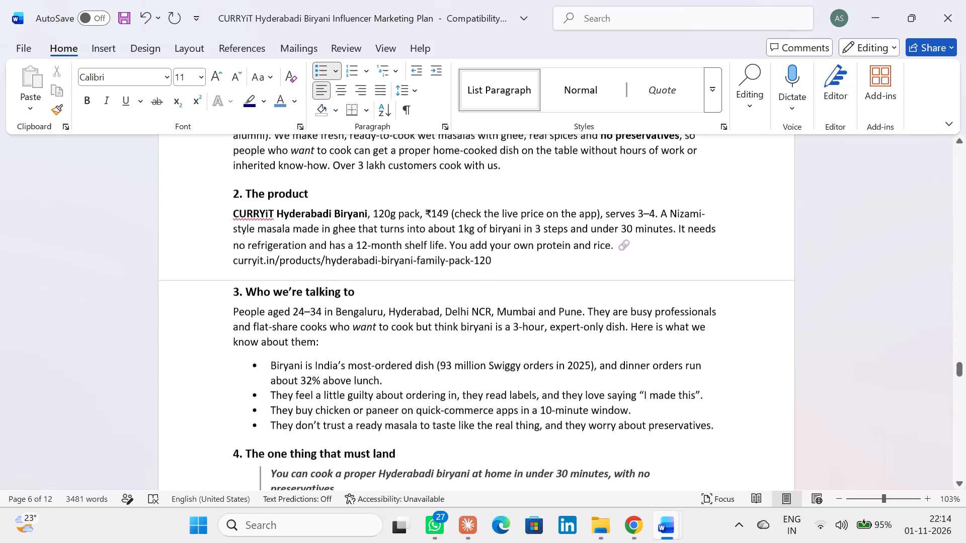
pyautogui.scroll(-3, 502, 248)
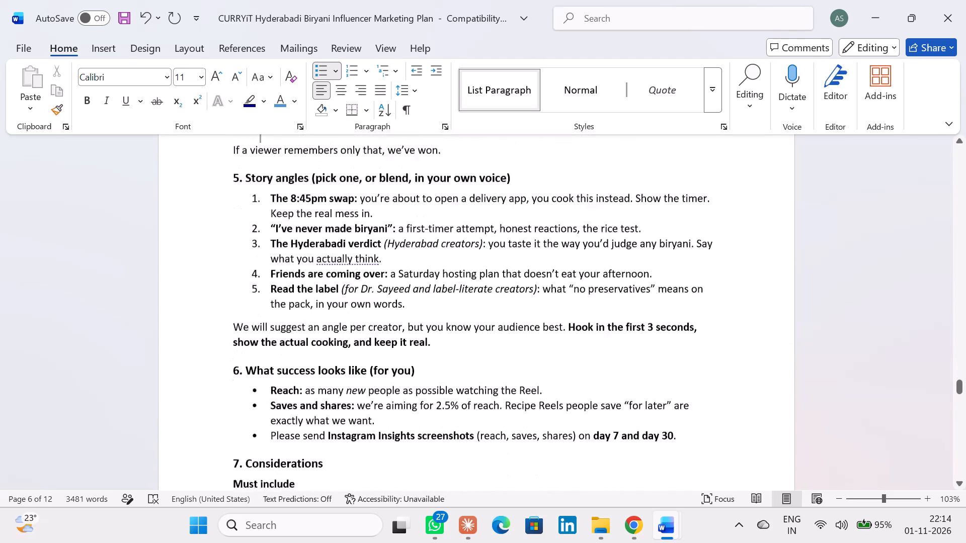
pyautogui.scroll(-4, 502, 248)
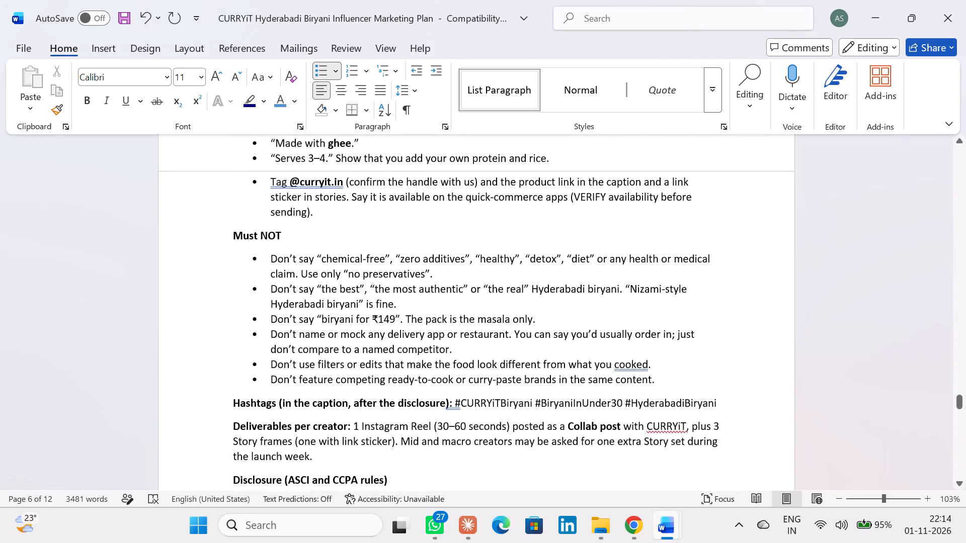
pyautogui.scroll(-3, 502, 248)
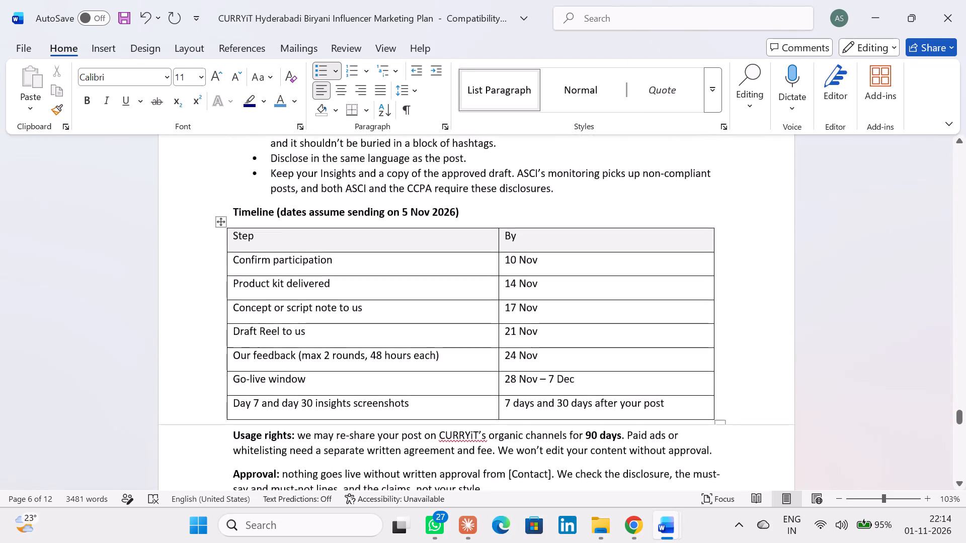
pyautogui.scroll(-3, 502, 248)
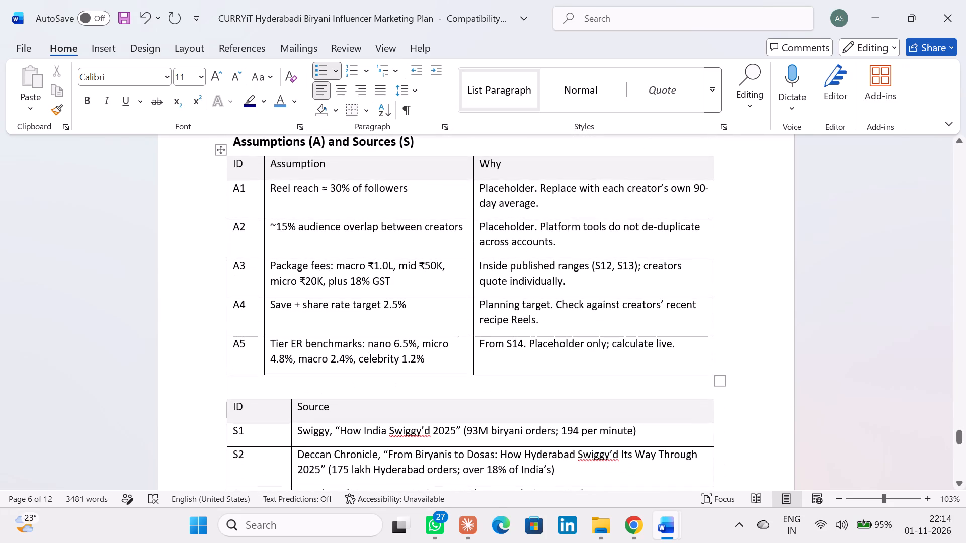
pyautogui.scroll(-3, 502, 248)
# Re-read the disclosure rules, timeline, usage rights, payment terms and the Assumptions and Sources section.
pyautogui.scroll(1, 502, 248)
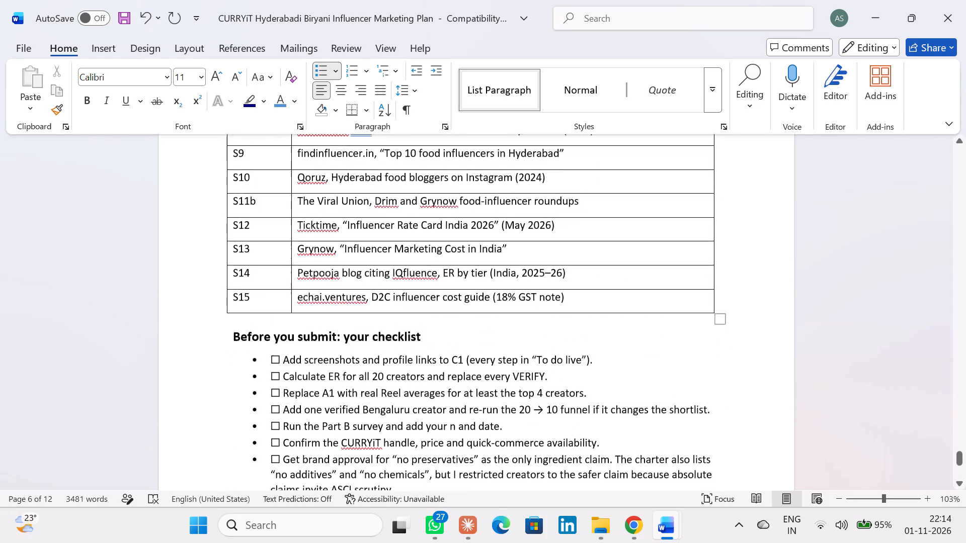
pyautogui.scroll(3, 502, 248)
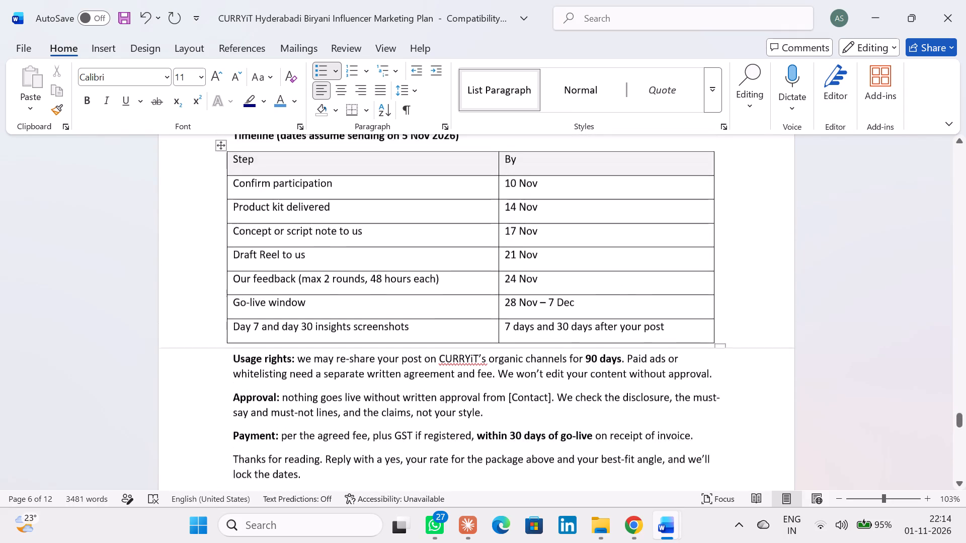
pyautogui.scroll(2, 502, 248)
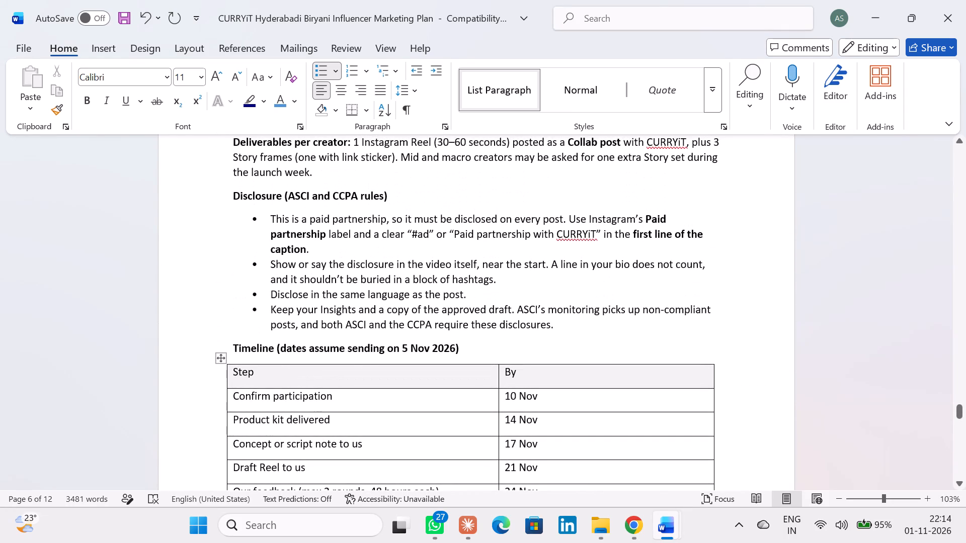
pyautogui.scroll(-2, 259, 341)
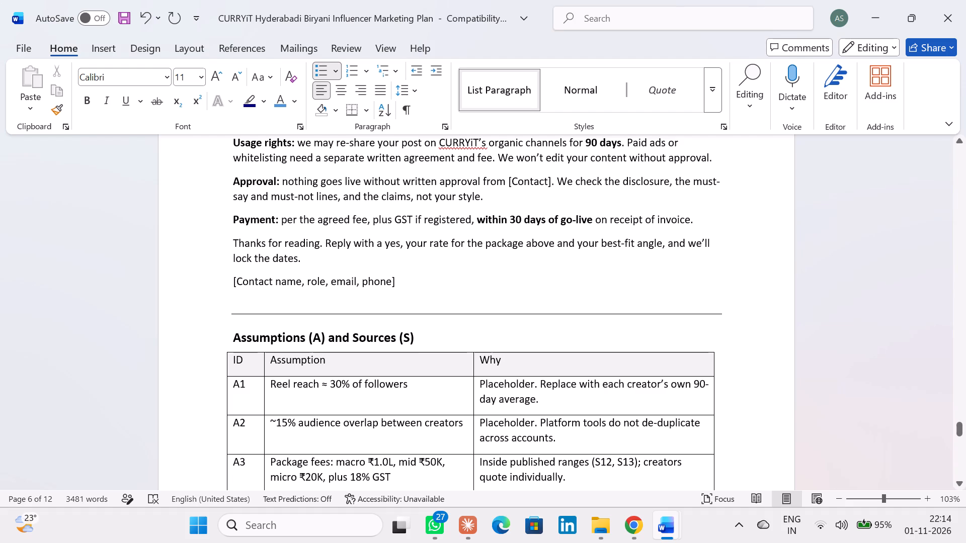
pyautogui.scroll(1, 289, 297)
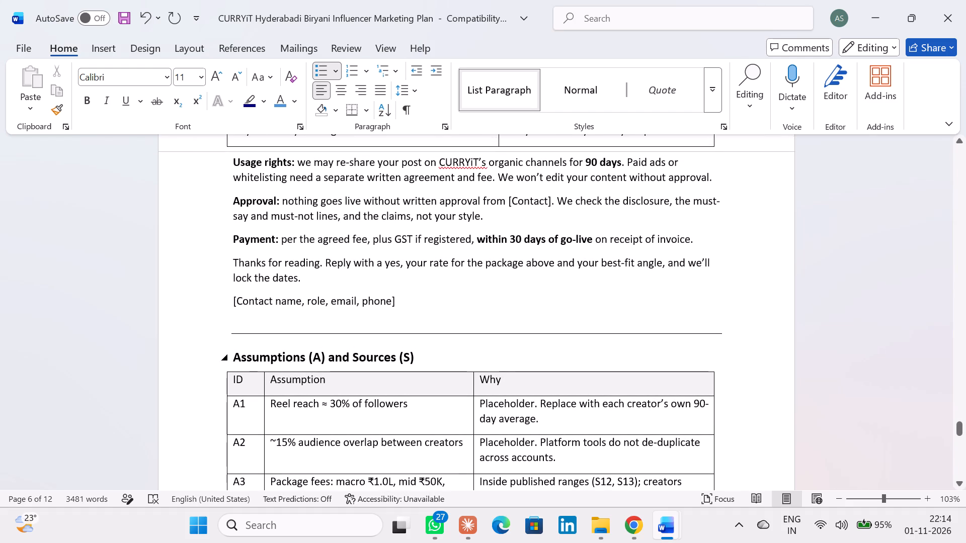
pyautogui.scroll(-1, 299, 361)
pyautogui.scroll(1, 299, 361)
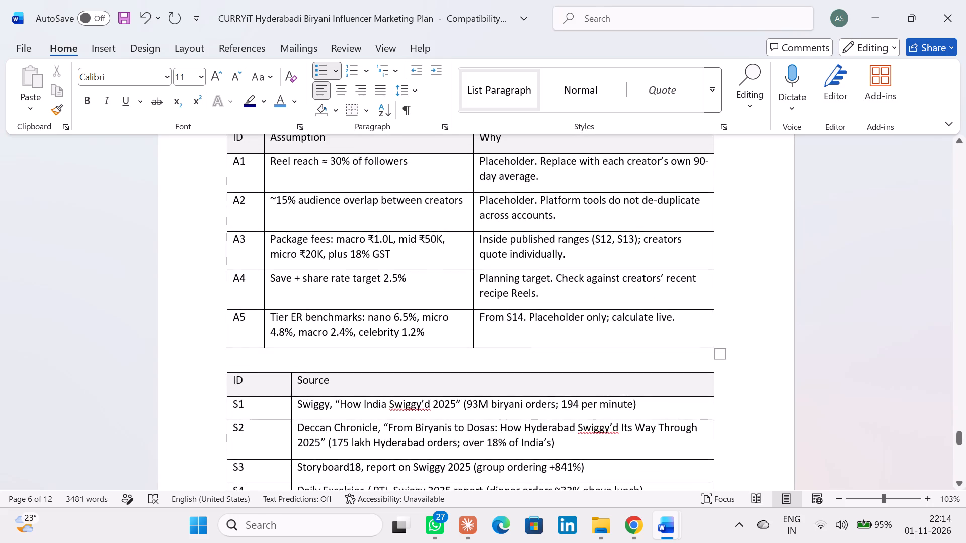
pyautogui.scroll(1, 299, 361)
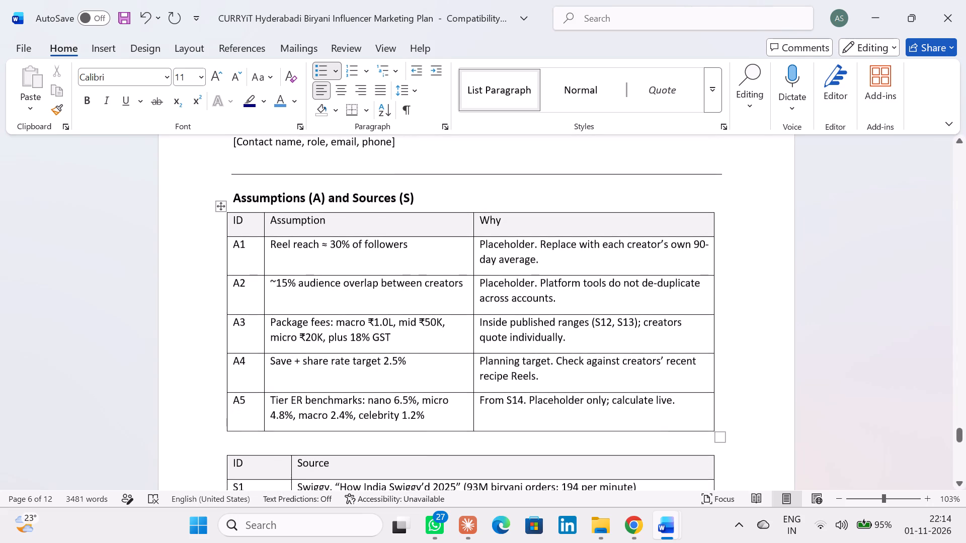
# Delete the "Before you submit: your checklist" heading and all its checklist items below the sources table.
pyautogui.scroll(-1, 299, 361)
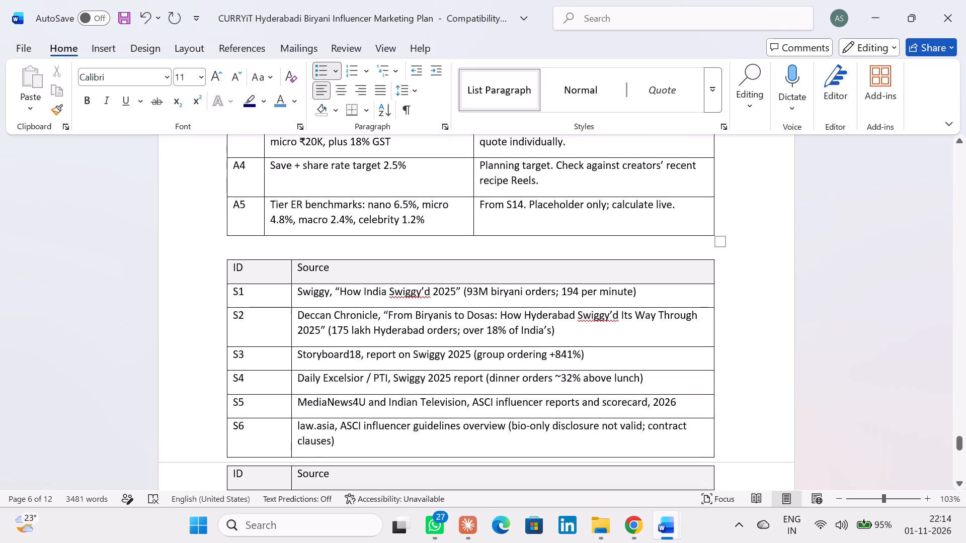
pyautogui.scroll(-2, 299, 361)
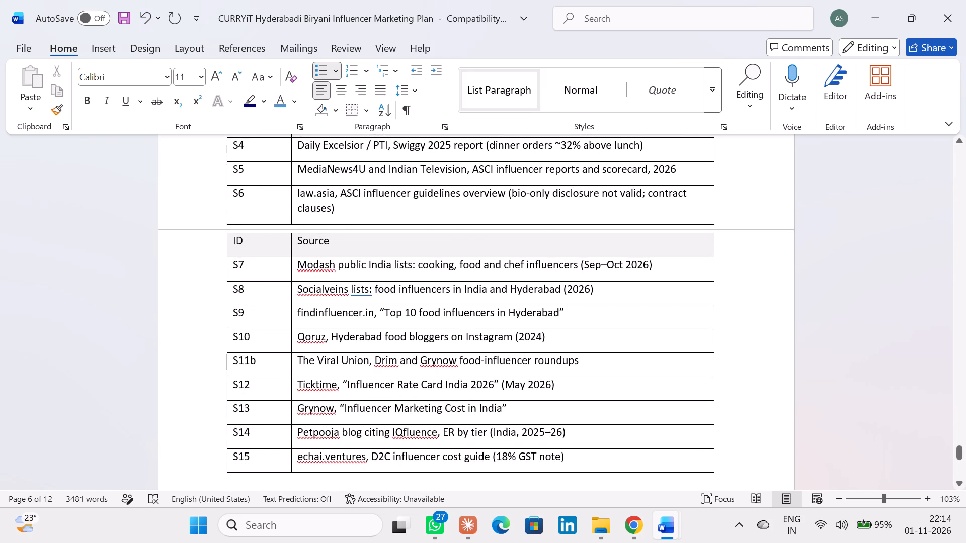
pyautogui.scroll(-2, 299, 361)
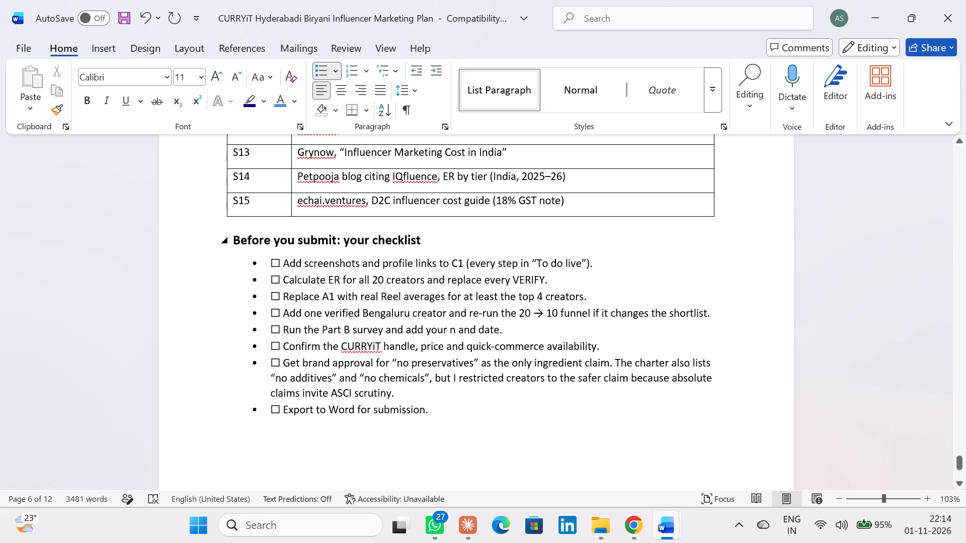
pyautogui.moveTo(234, 241); pyautogui.dragTo(496, 431)
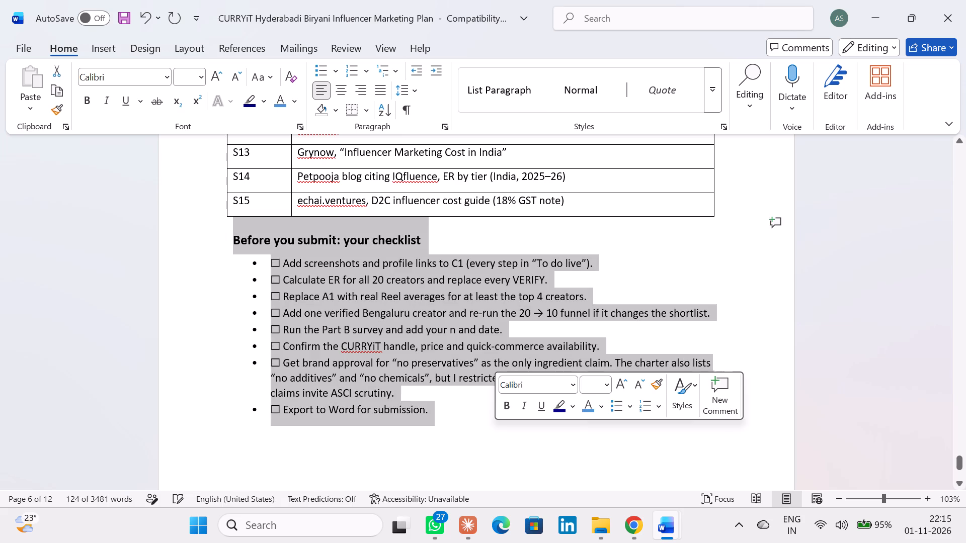
pyautogui.press('BackSpace')
pyautogui.press('BackSpace')
pyautogui.press('BackSpace')
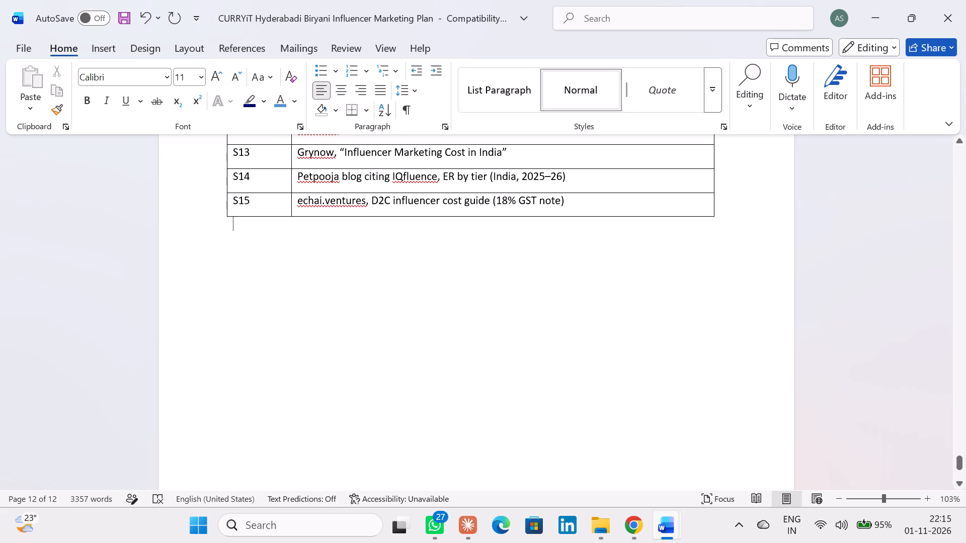
# Review the document backwards from the sources table through Parts D, C and B to the Part A objectives and KPIs.
pyautogui.scroll(6, 496, 431)
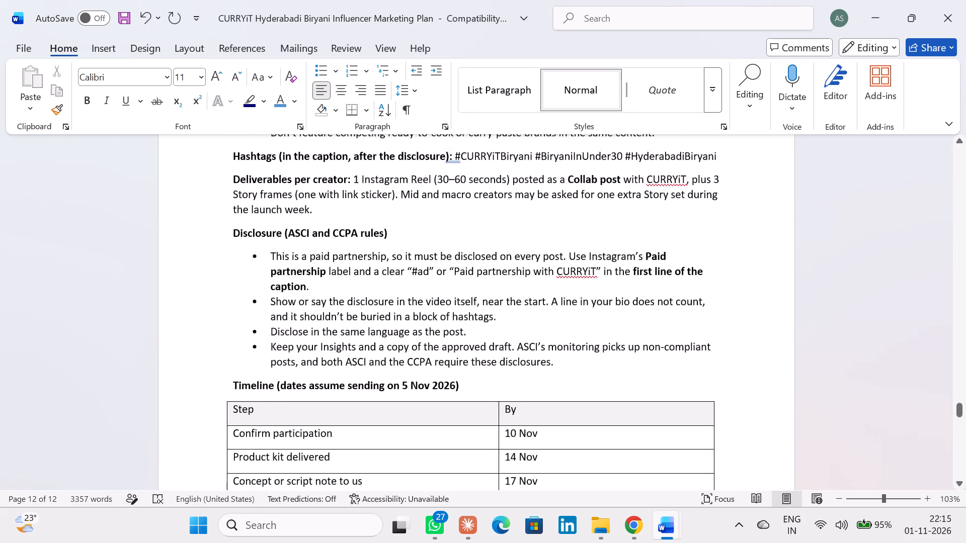
pyautogui.scroll(5, 496, 431)
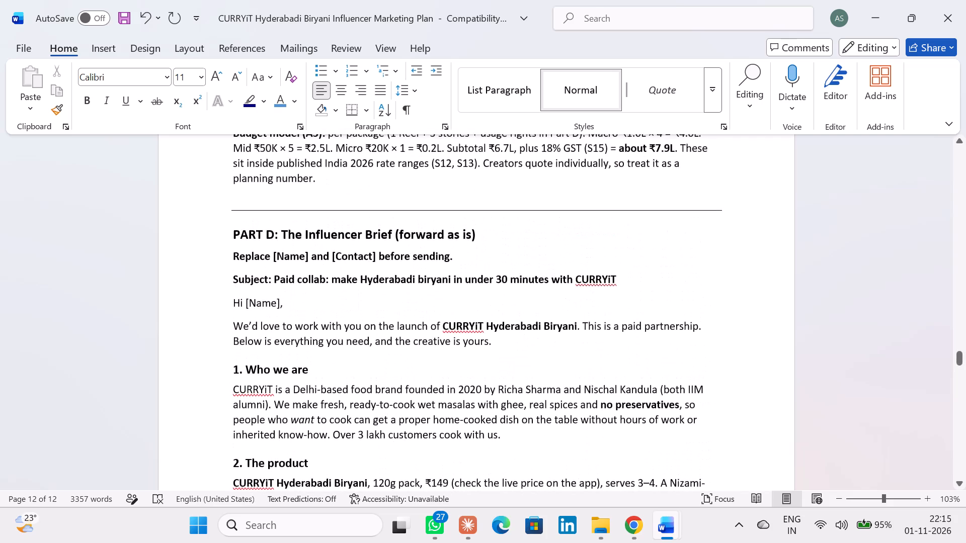
pyautogui.scroll(4, 496, 431)
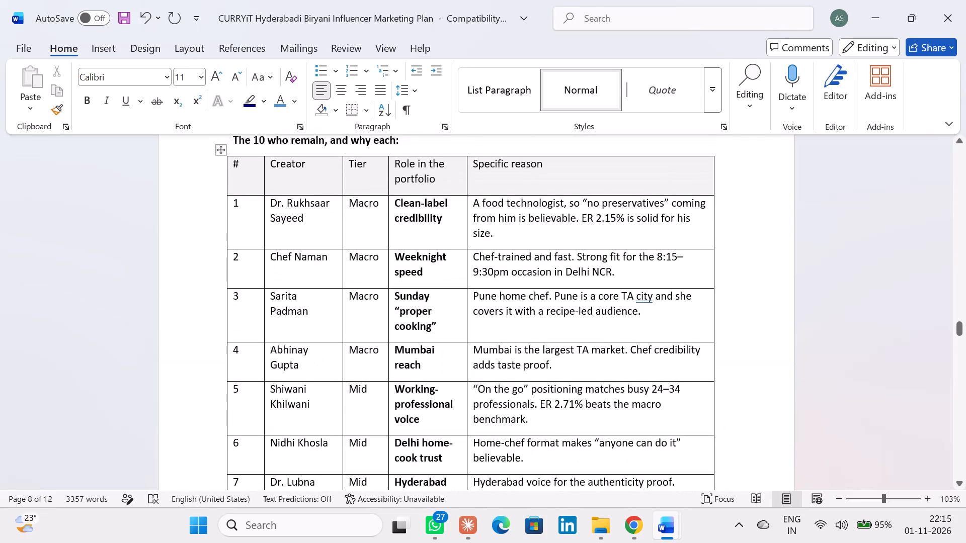
pyautogui.scroll(2, 496, 431)
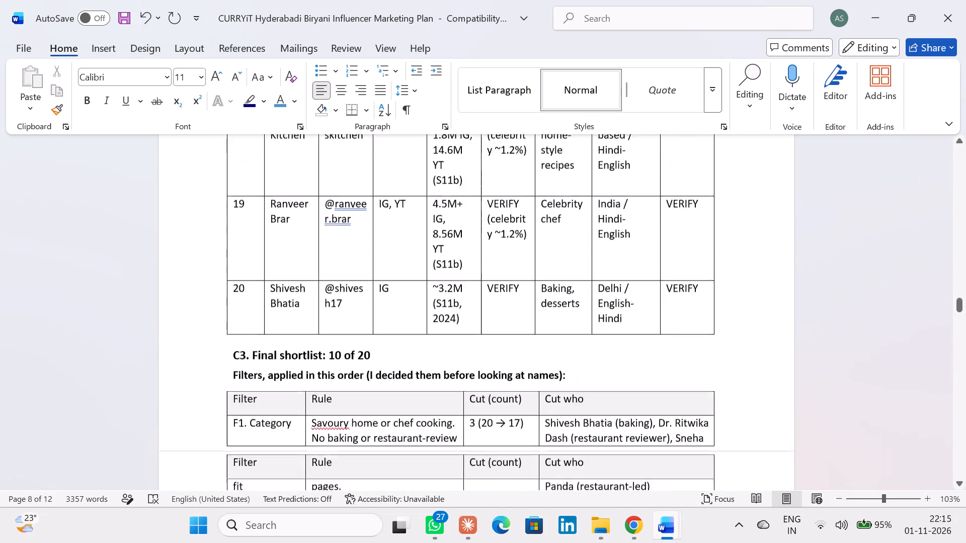
pyautogui.scroll(2, 496, 431)
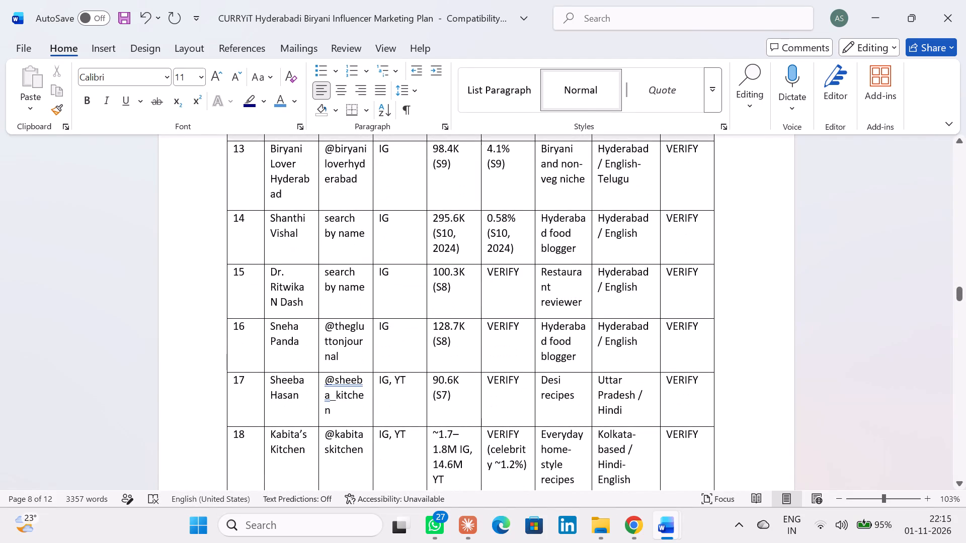
pyautogui.scroll(2, 496, 431)
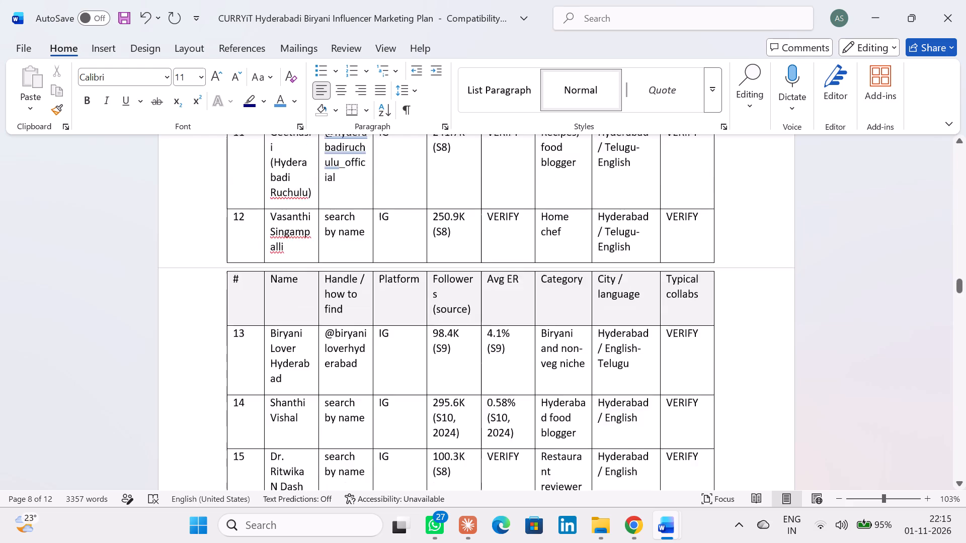
pyautogui.scroll(4, 496, 431)
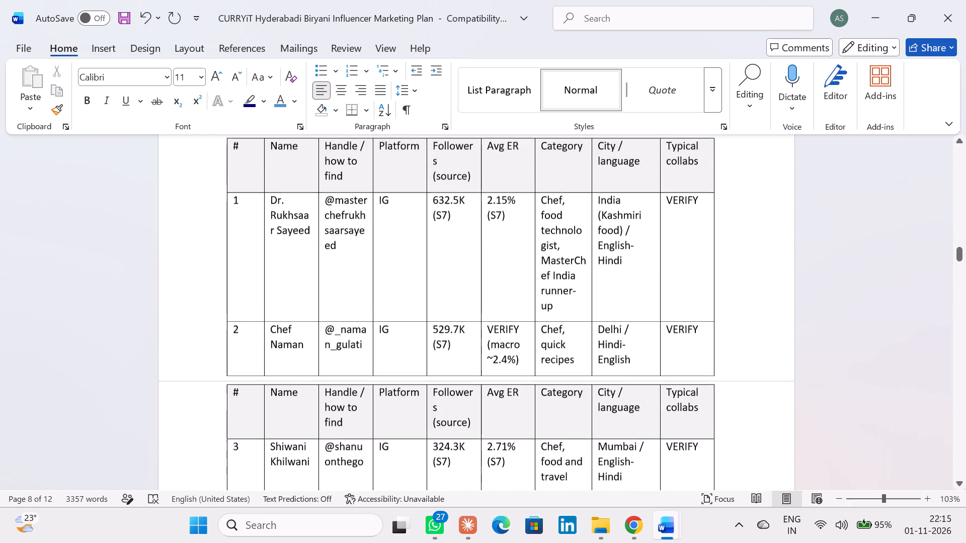
pyautogui.scroll(4, 496, 431)
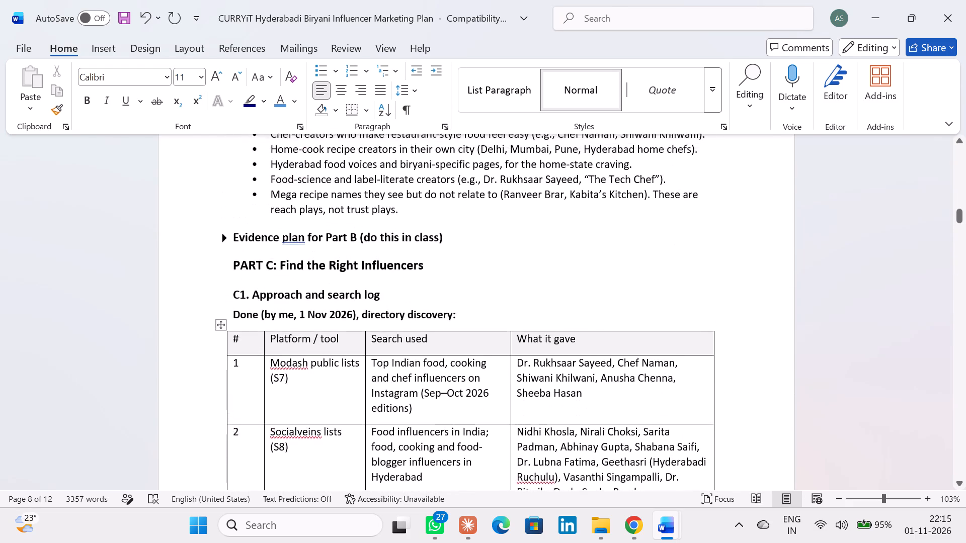
pyautogui.scroll(5, 496, 431)
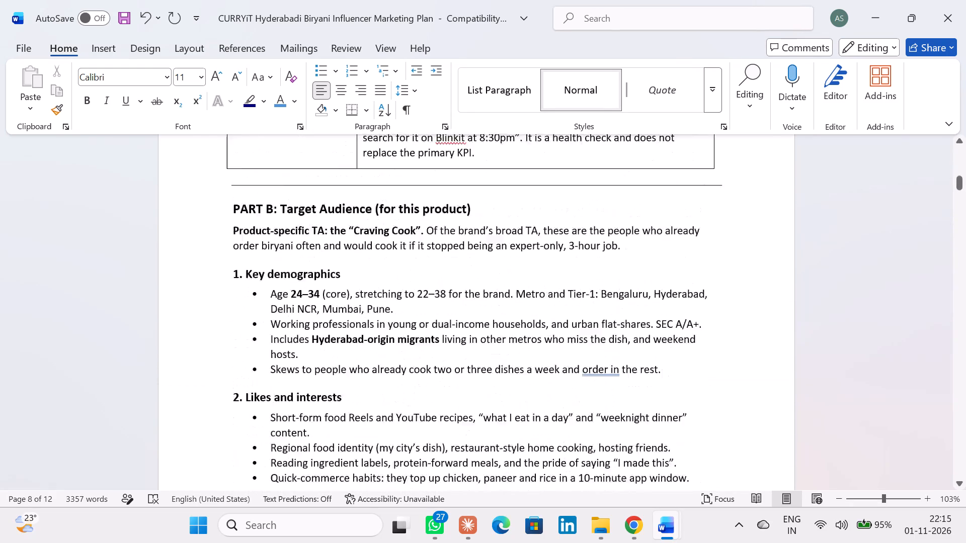
pyautogui.scroll(2, 496, 431)
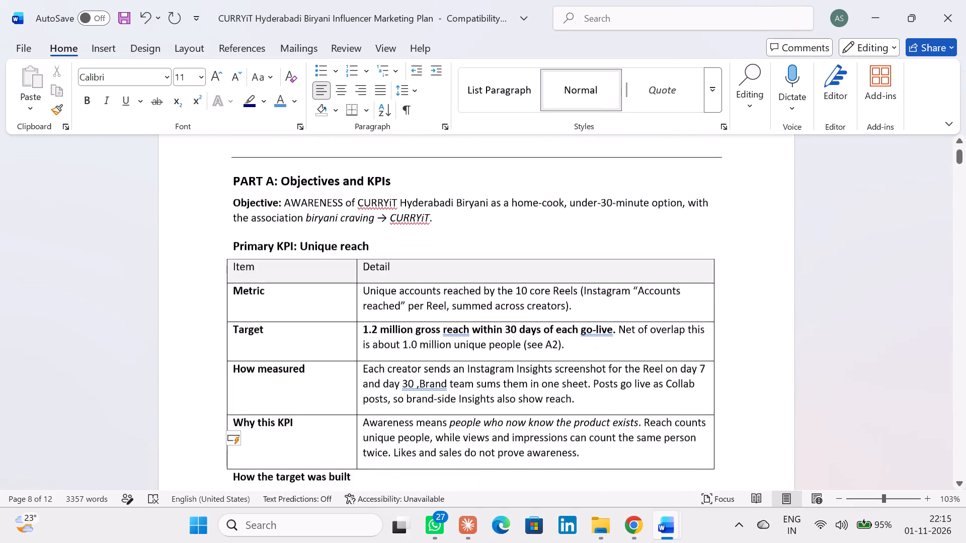
pyautogui.scroll(2, 496, 431)
# Check Part A's target notes, the Part B audience sections and the C1 search log for remaining working notes.
pyautogui.scroll(-2, 496, 431)
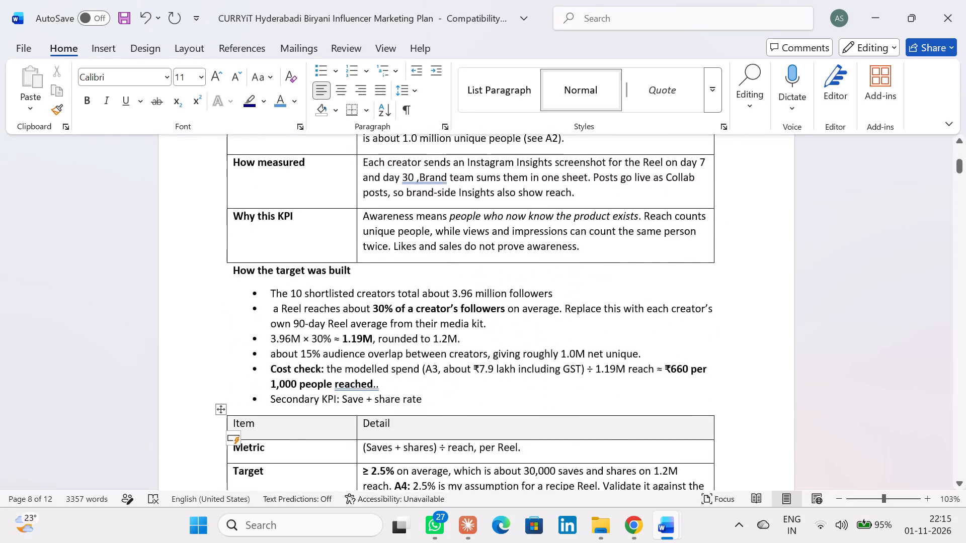
pyautogui.scroll(-4, 496, 431)
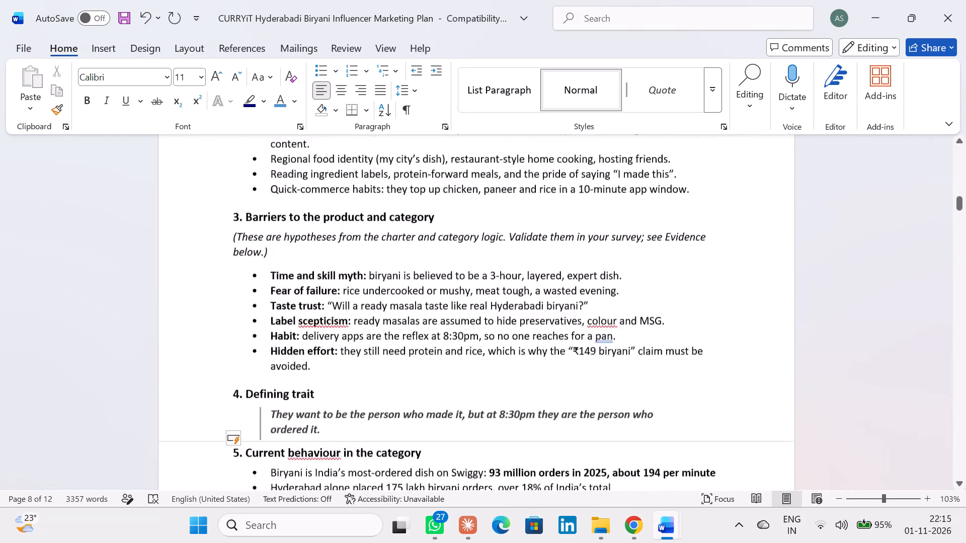
pyautogui.scroll(-3, 496, 431)
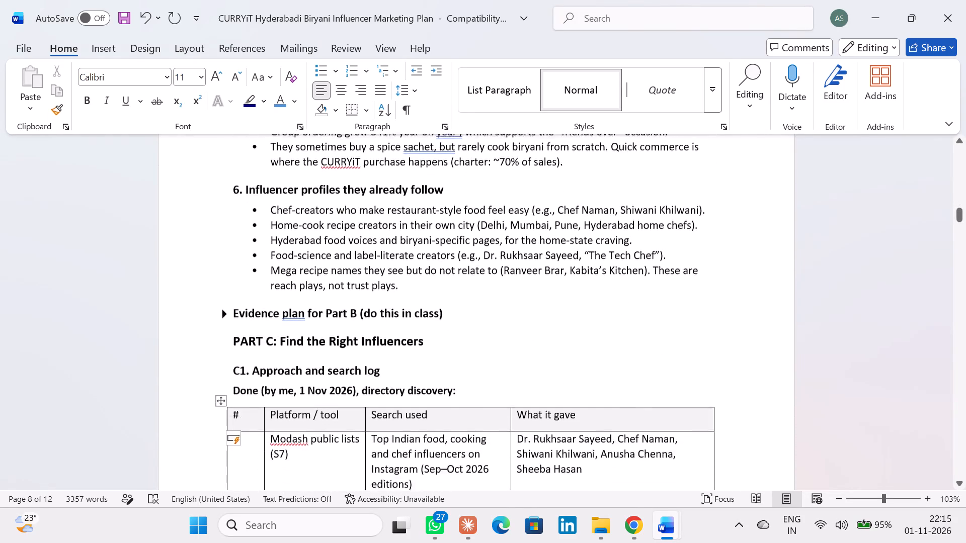
pyautogui.scroll(-4, 496, 431)
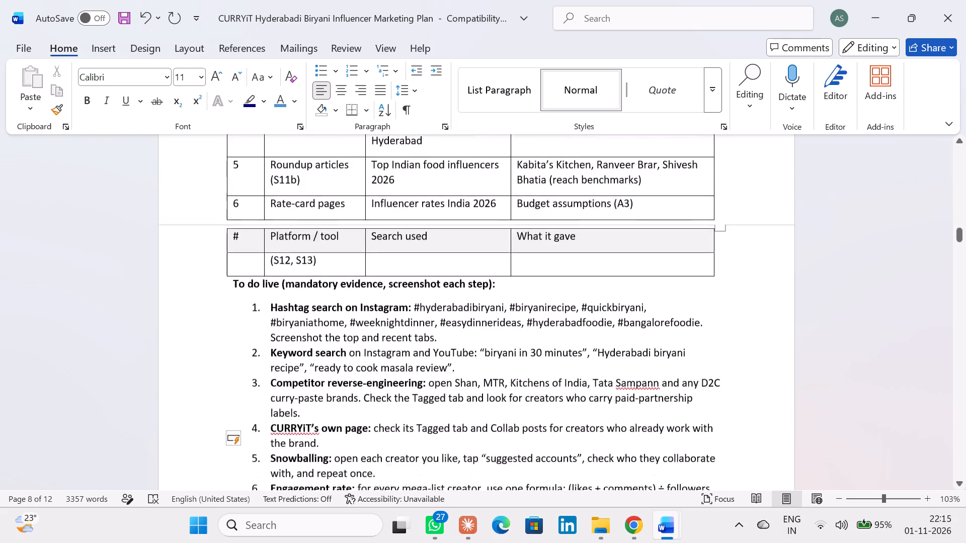
pyautogui.scroll(-5, 496, 431)
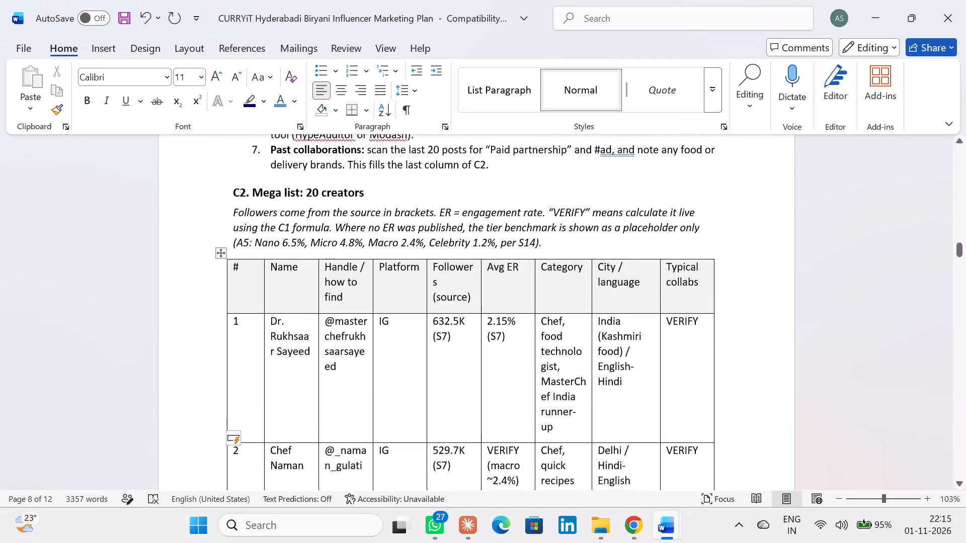
# Review the C2 mega list of 20 creators and the C3 filter and final shortlist tables.
pyautogui.scroll(-1, 496, 431)
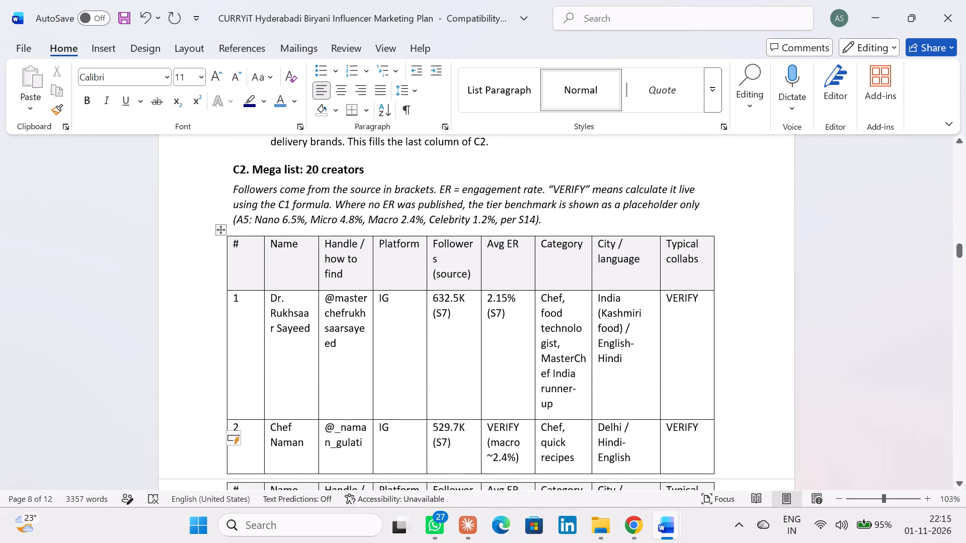
pyautogui.scroll(-3, 496, 431)
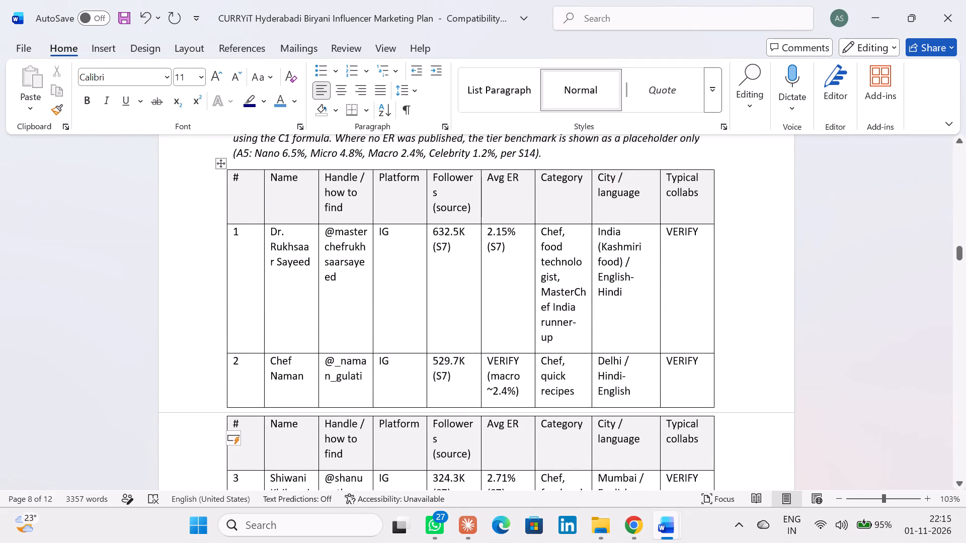
pyautogui.scroll(-5, 496, 431)
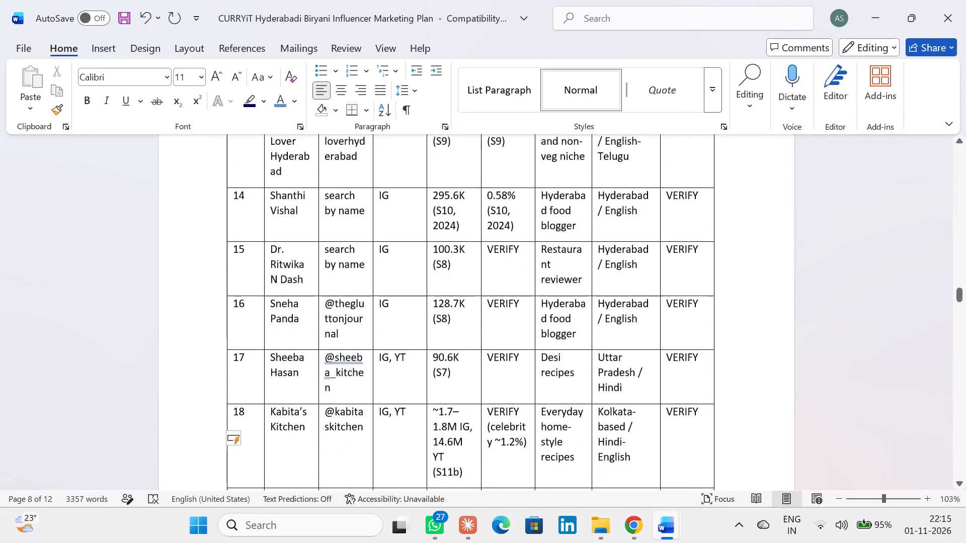
pyautogui.scroll(-3, 496, 431)
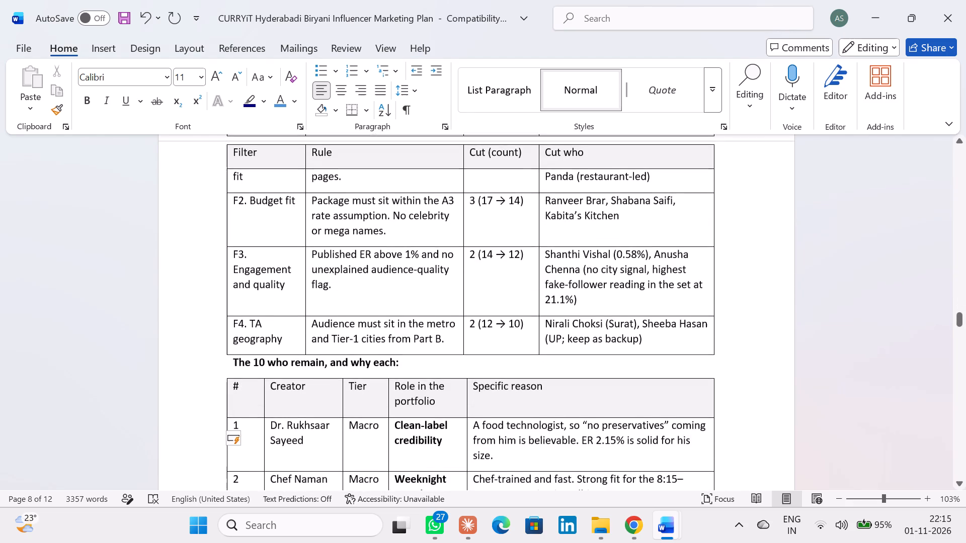
pyautogui.scroll(-3, 496, 431)
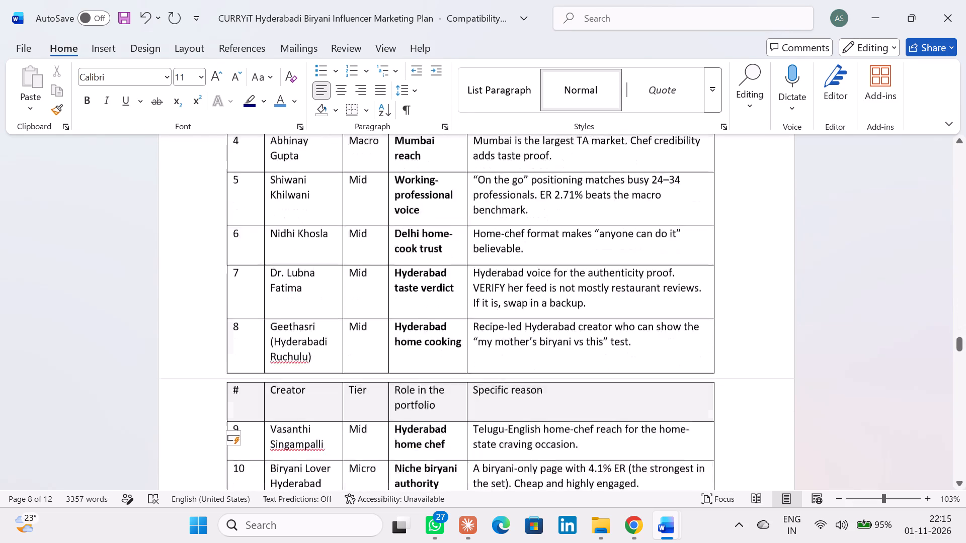
# Review the rejected creators, the budget model, the Part D influencer brief and the sources table to the document's end.
pyautogui.scroll(-1, 496, 431)
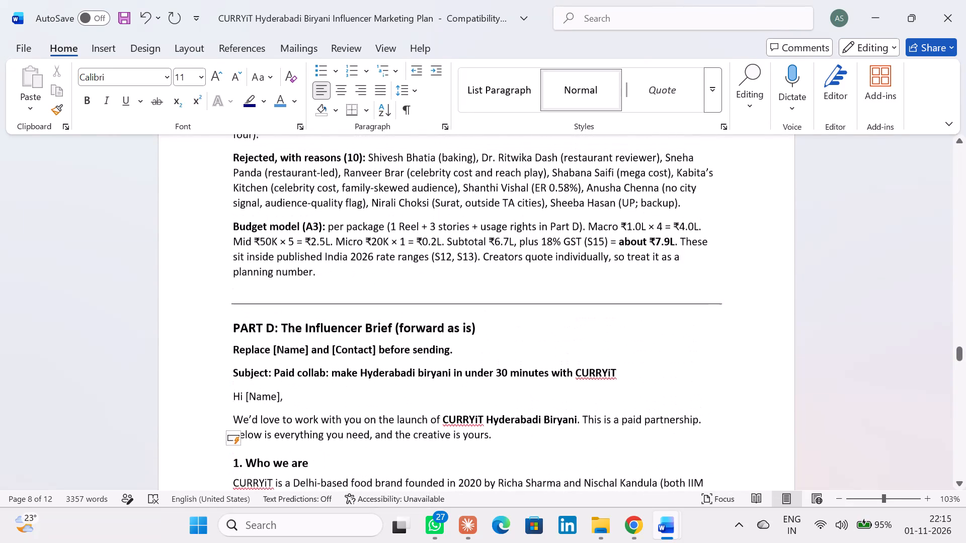
pyautogui.scroll(-1, 496, 431)
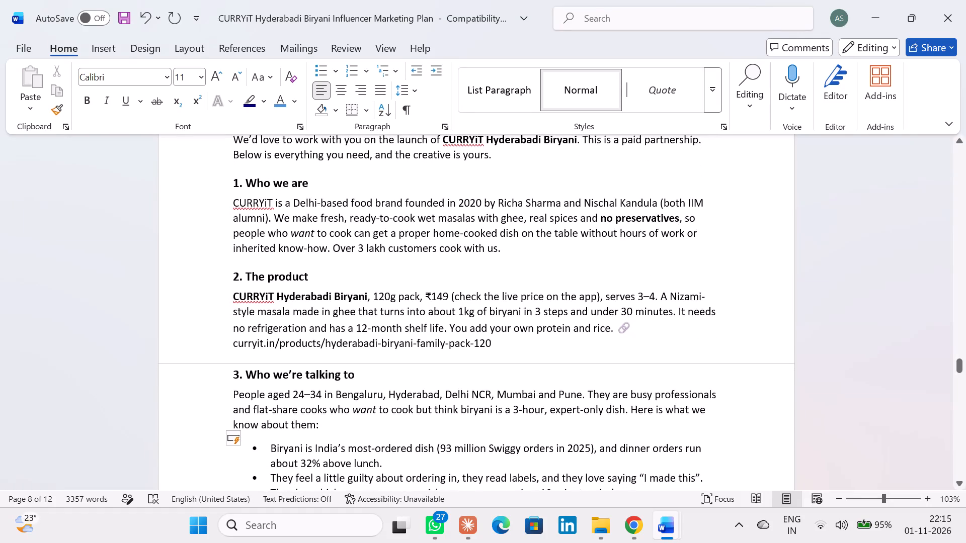
pyautogui.scroll(-1, 496, 431)
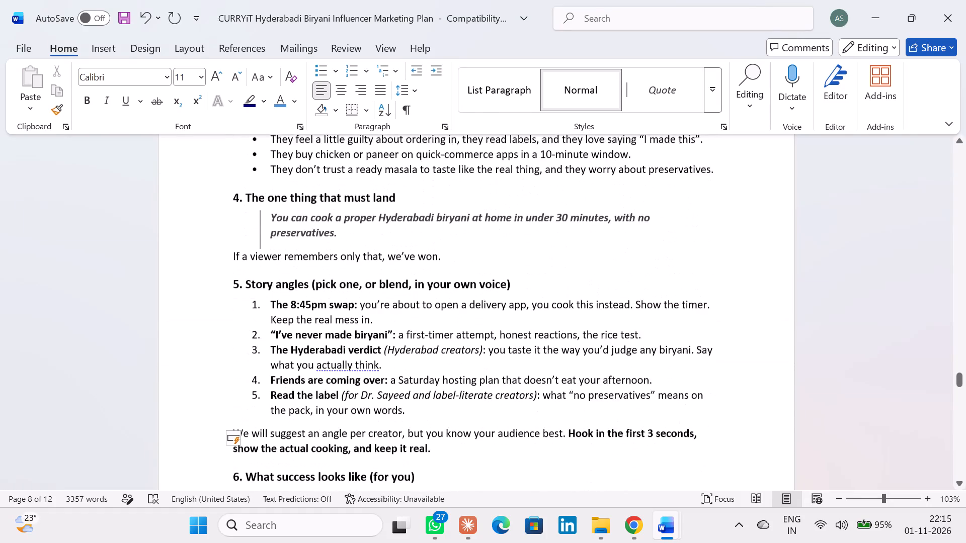
pyautogui.scroll(-5, 496, 431)
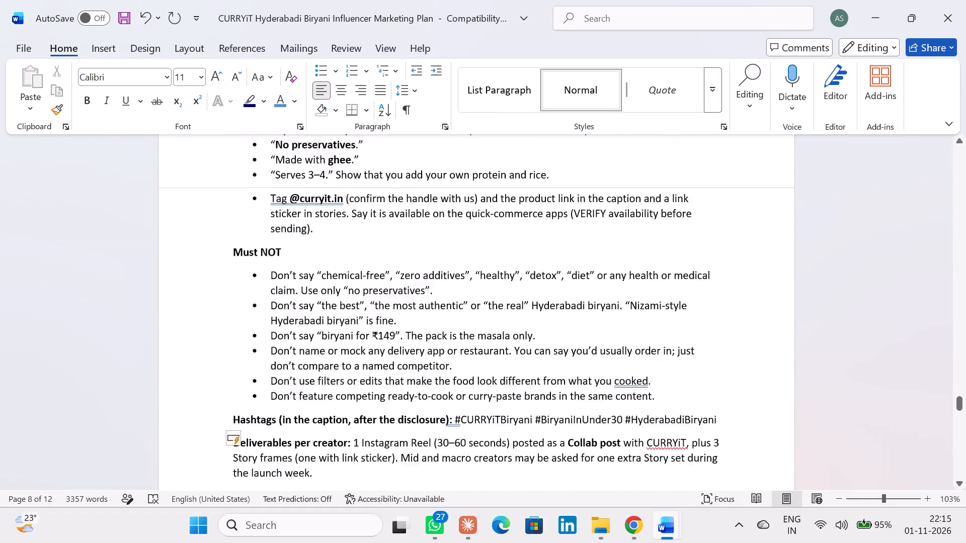
pyautogui.scroll(-5, 496, 431)
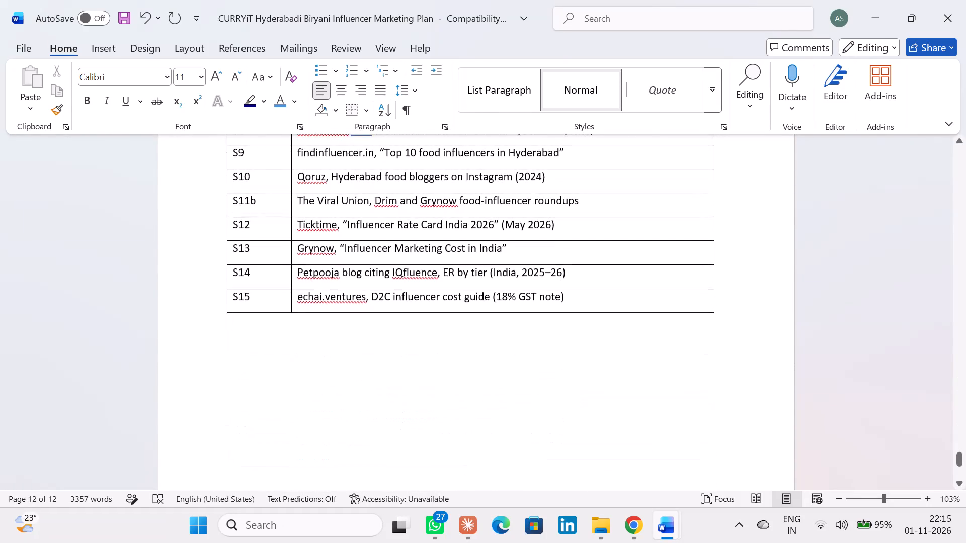
# Return through the Part D brief to the C3 final shortlist and re-examine the table of the 10 remaining creators.
pyautogui.scroll(7, 496, 431)
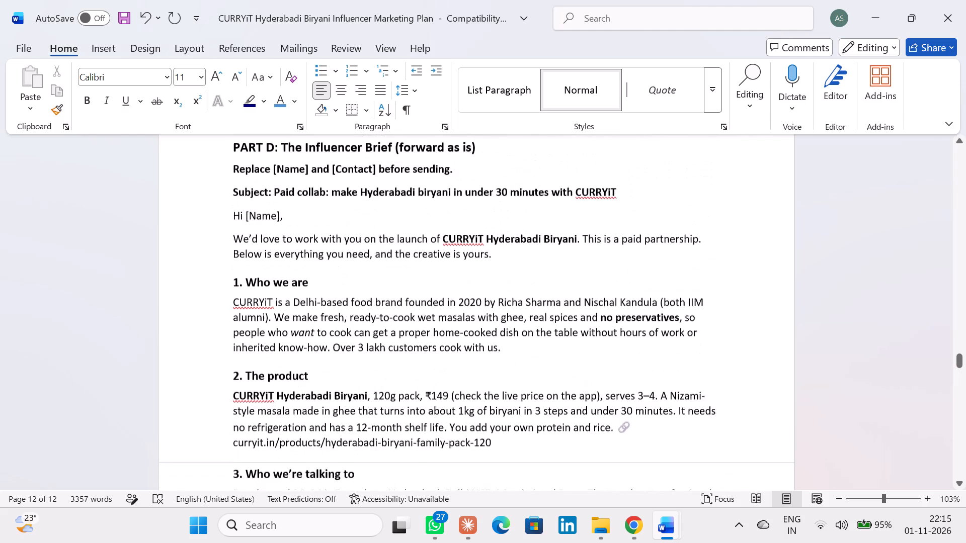
pyautogui.scroll(2, 496, 431)
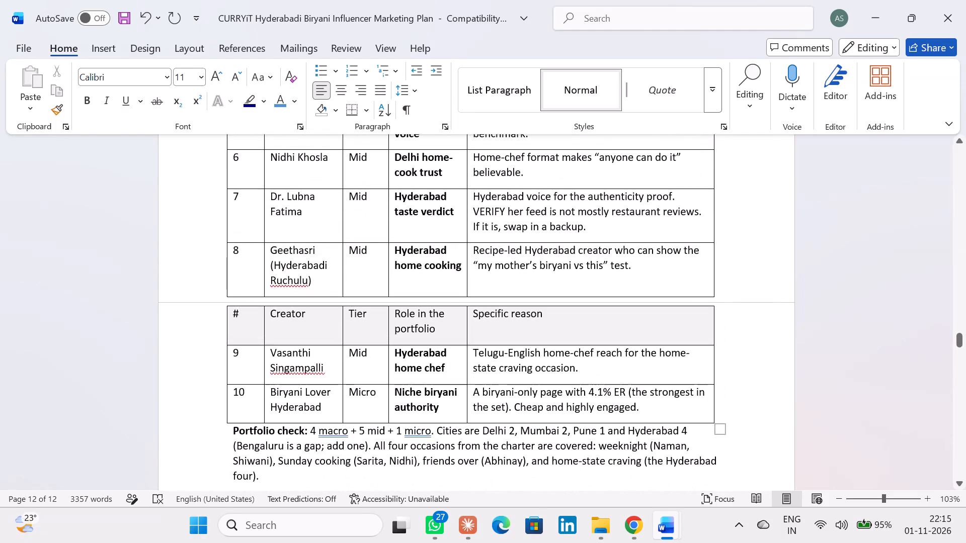
pyautogui.scroll(2, 496, 431)
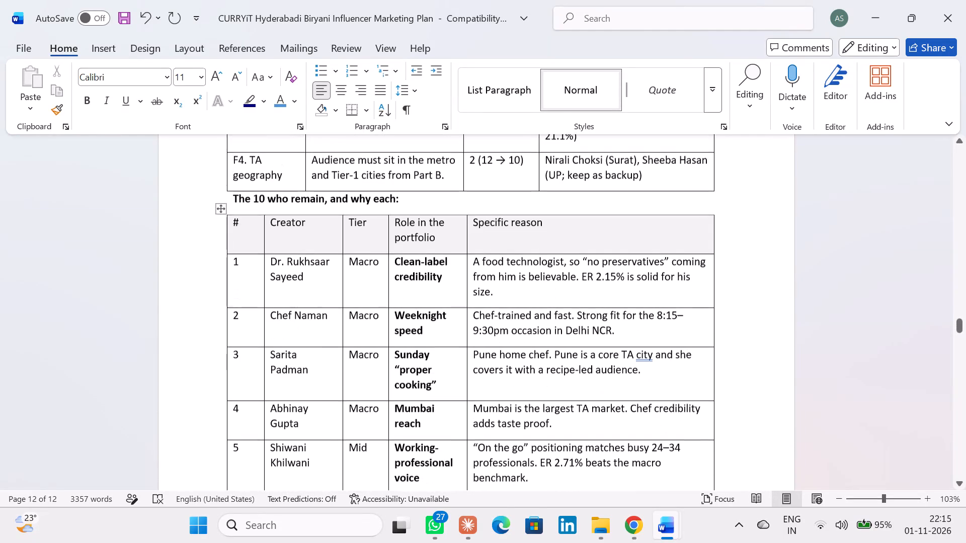
pyautogui.scroll(1, 496, 431)
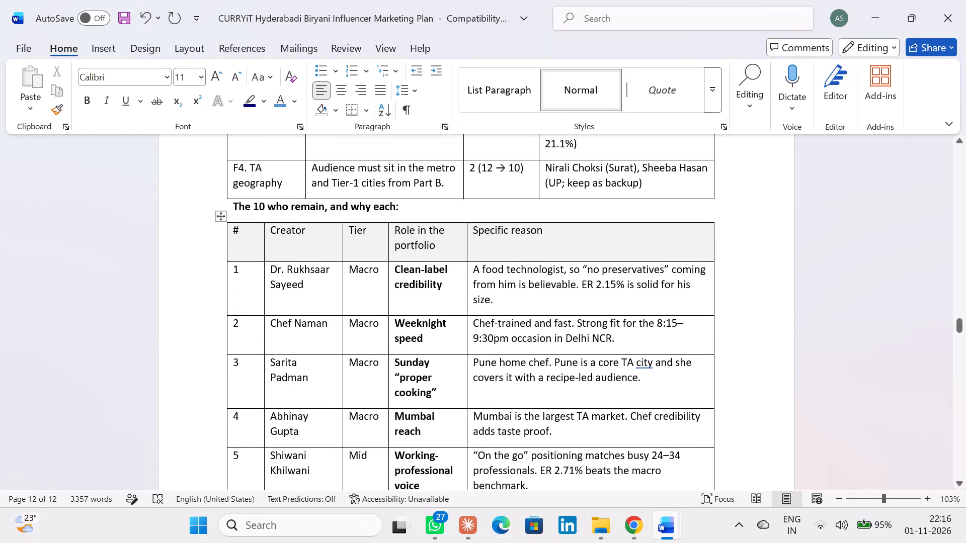
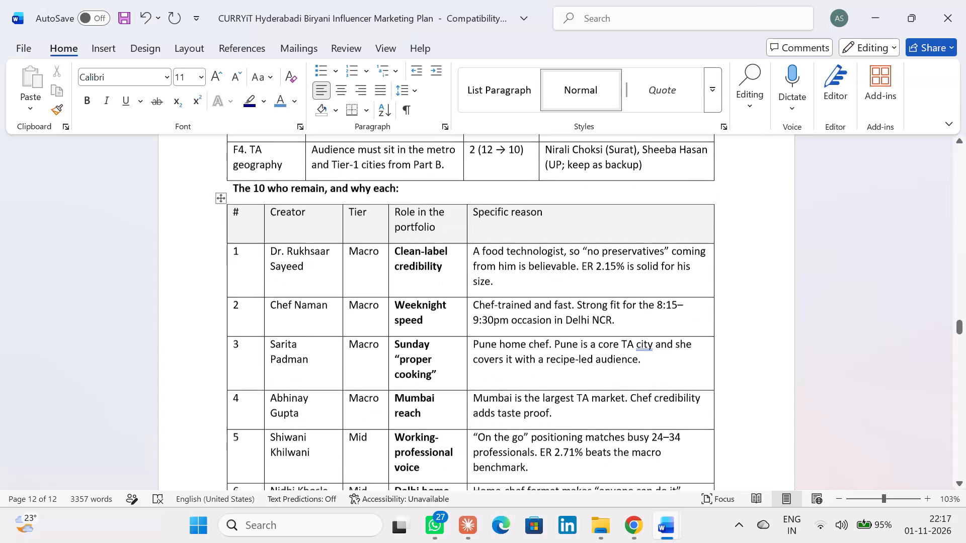
# Review the rest of the C3 shortlist table, the portfolio check, the rejected creators and the budget model up to Part D.
pyautogui.scroll(-9, 344, 280)
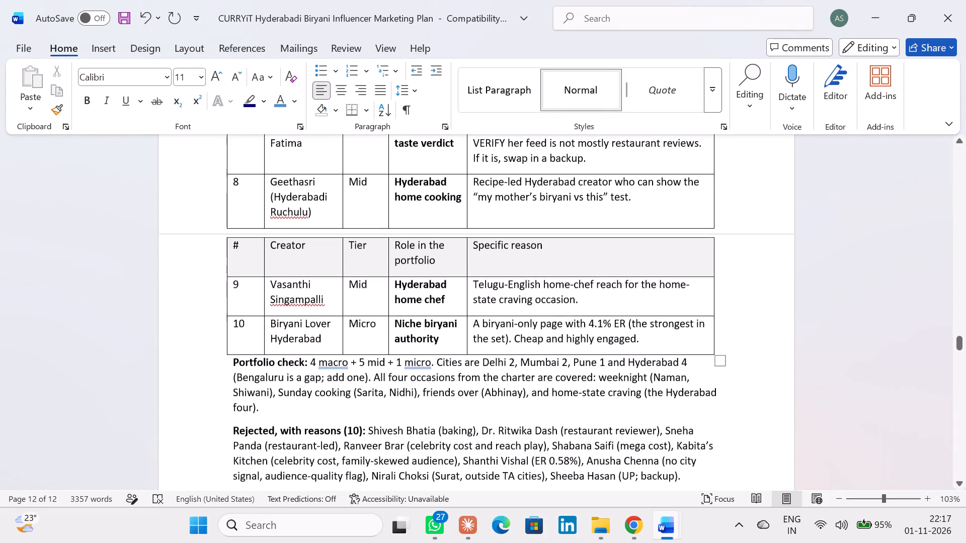
pyautogui.scroll(-1, 345, 280)
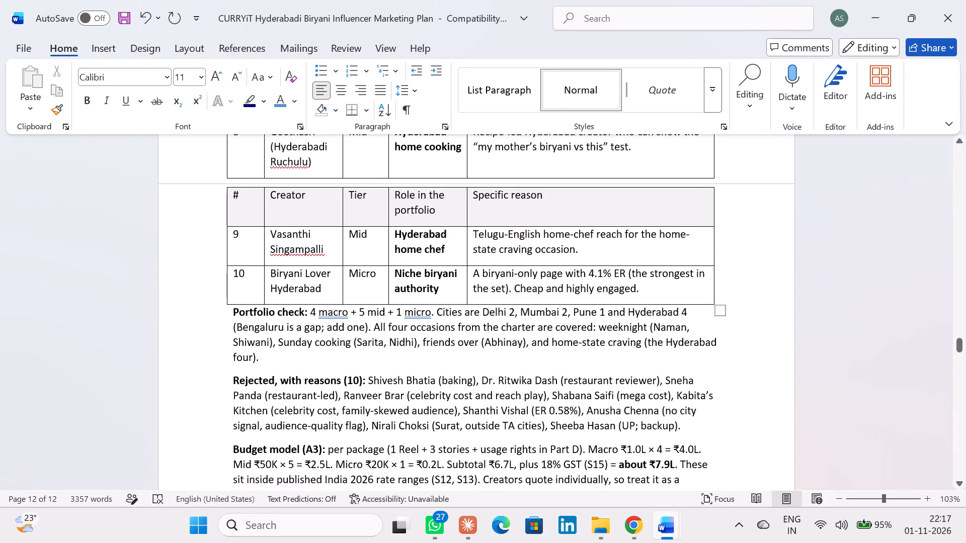
pyautogui.scroll(-3, 233, 314)
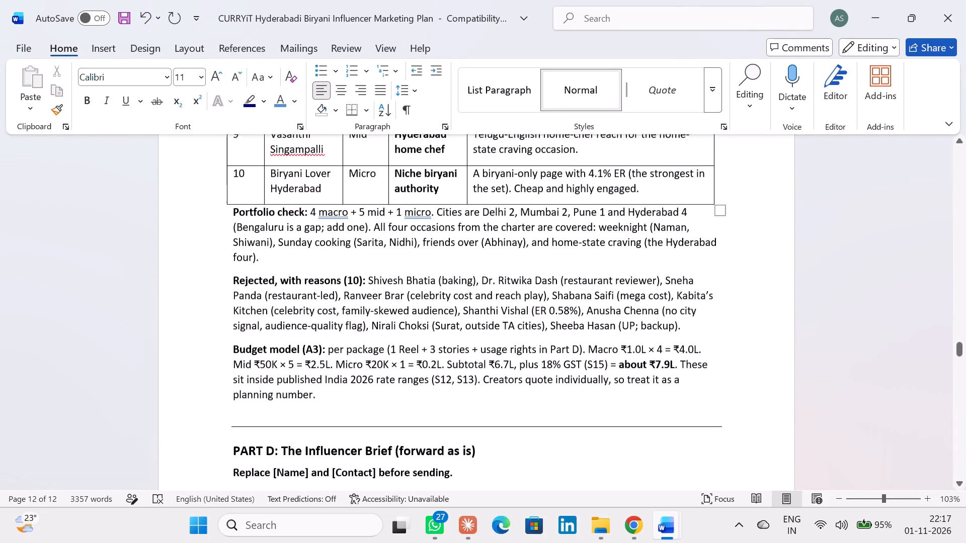
pyautogui.scroll(-3, 233, 314)
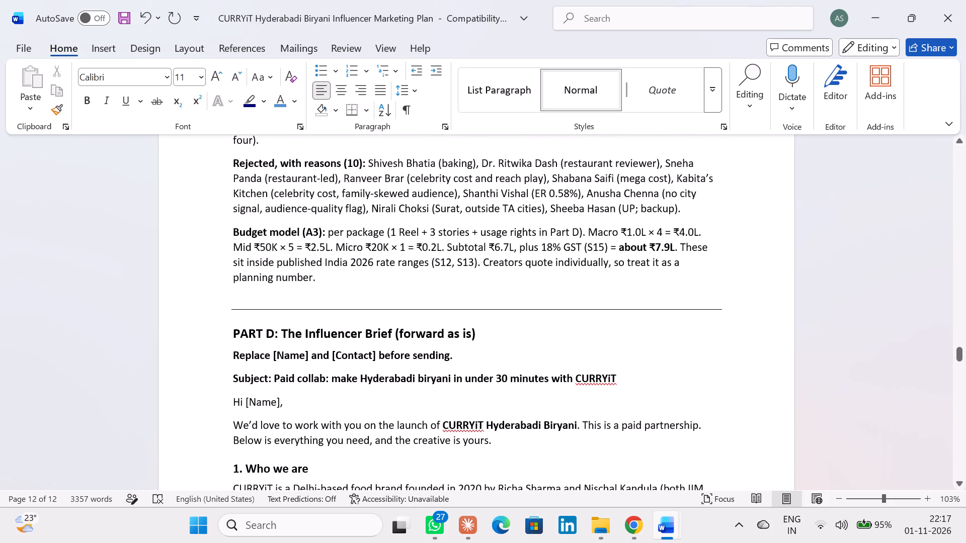
# Add a new blank paragraph after the budget model text, above the divider line before Part D.
pyautogui.scroll(6, 694, 271)
pyautogui.scroll(-3, 694, 271)
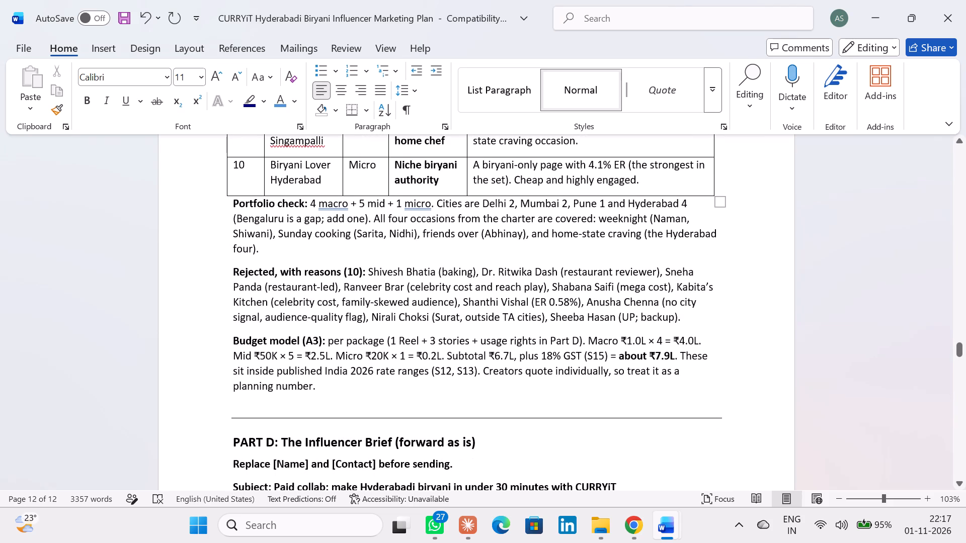
pyautogui.click(349, 391)
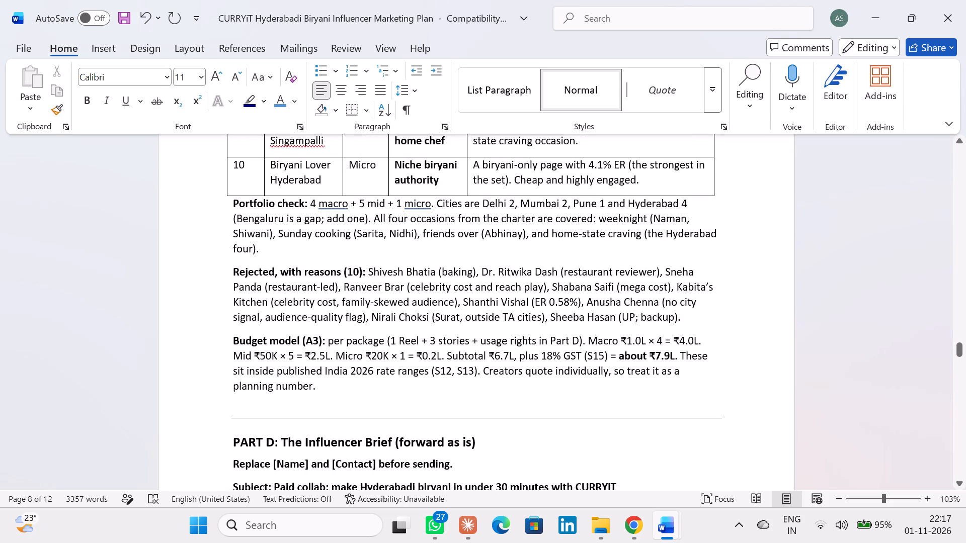
pyautogui.press('Return')
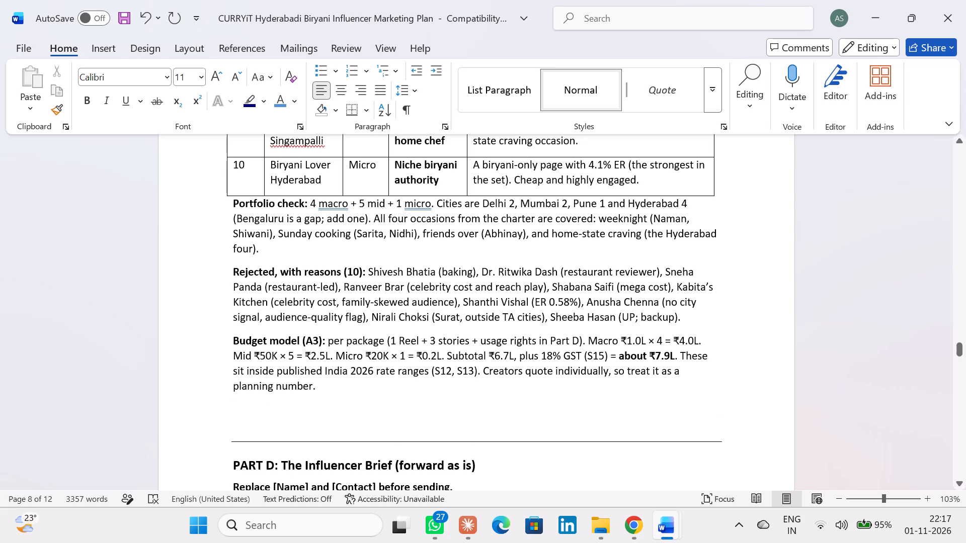
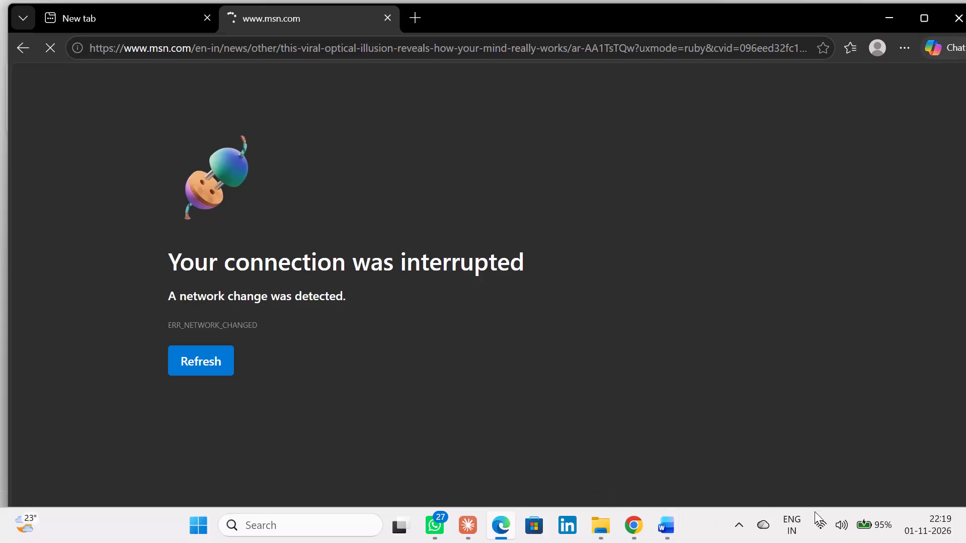
# Check the Wi-Fi connection status and try to reload the interrupted MSN article on the viral optical illusion.
pyautogui.click(829, 525)
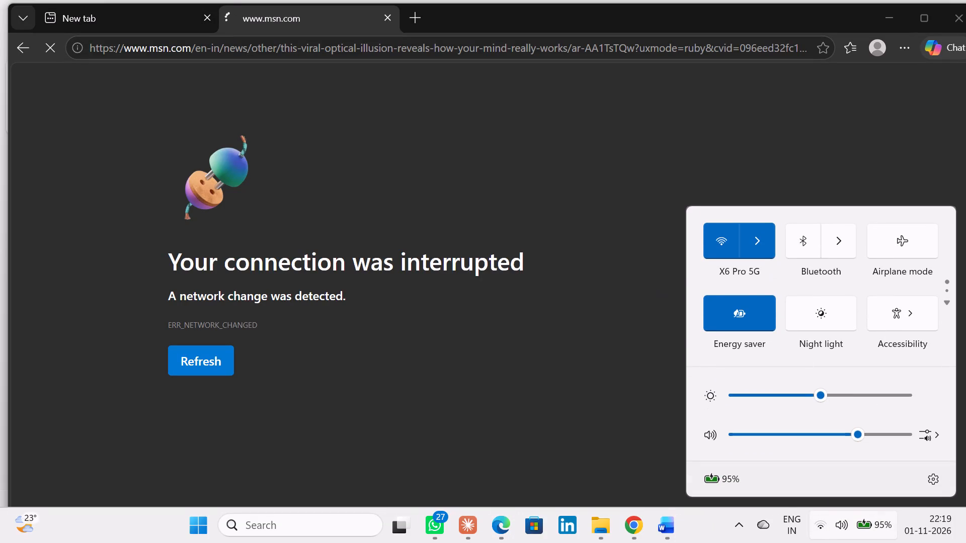
pyautogui.click(210, 368)
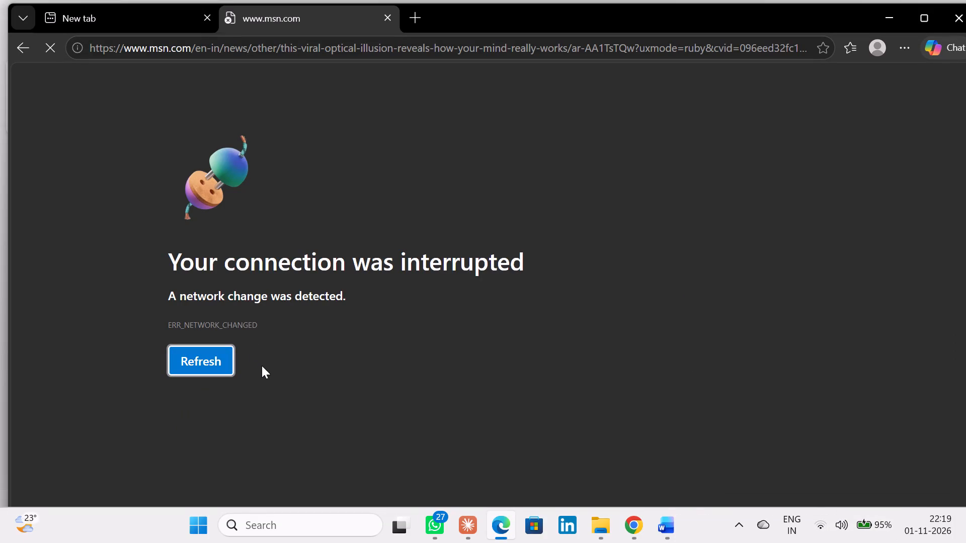
pyautogui.click(187, 344)
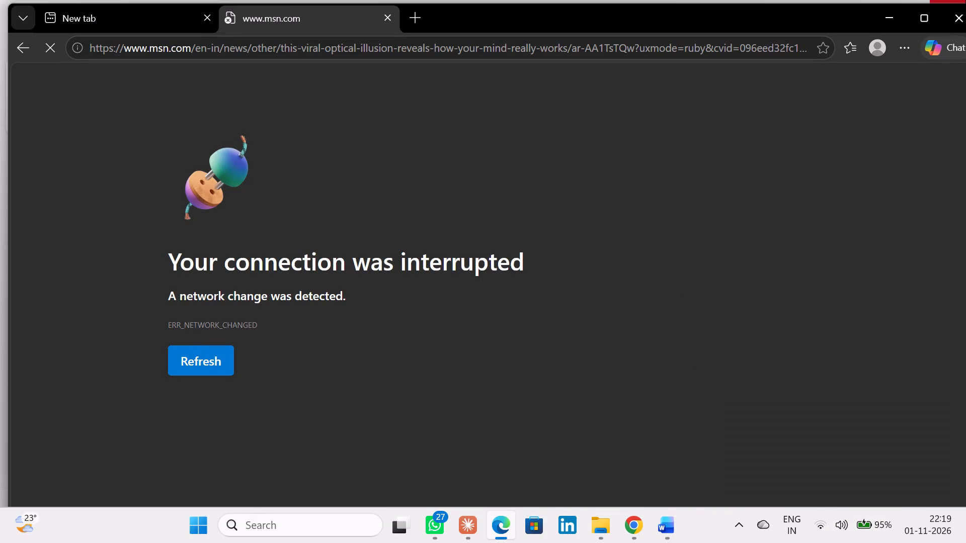